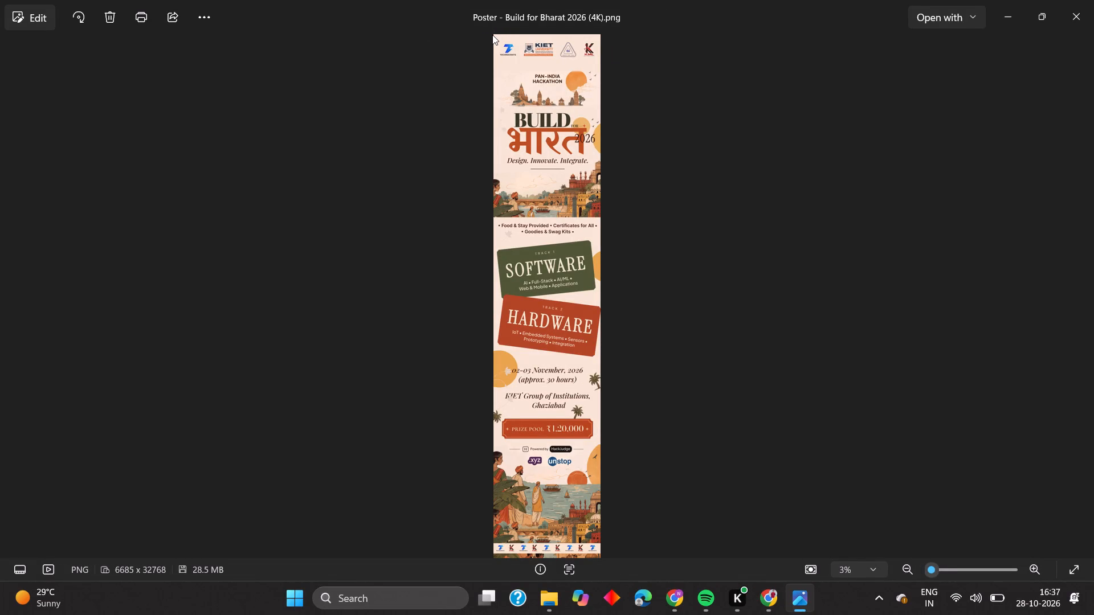
Capture a rectangular screenshot of the full Build for Bharat 2026 poster, fitting the snip area tightly to the poster's edges.
key("Print")
left_click_drag(492, 35, 496, 92)
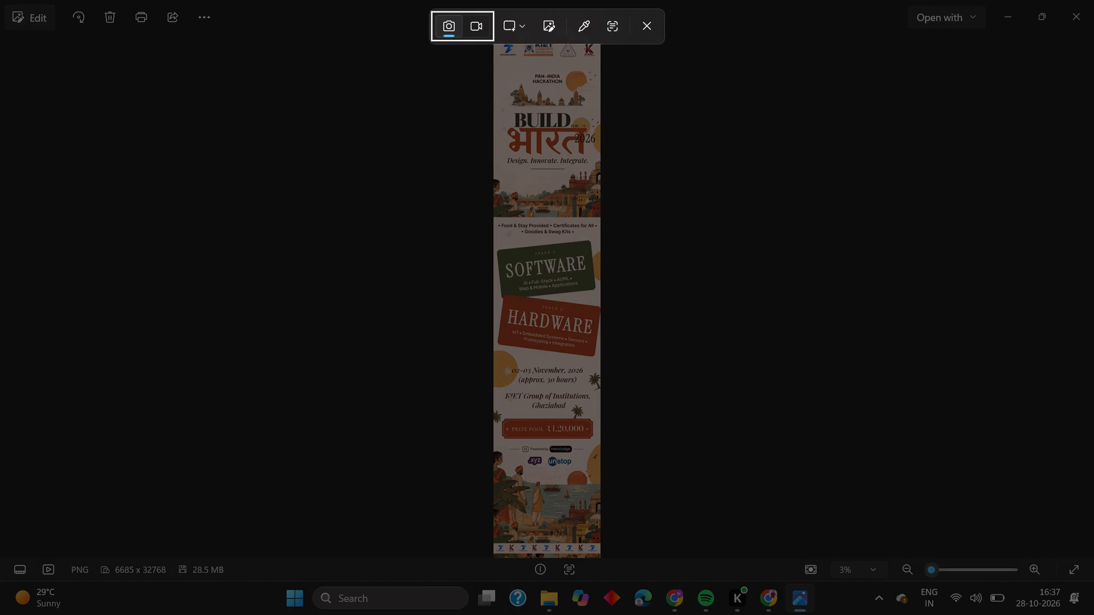
left_click_drag(494, 556, 572, 28)
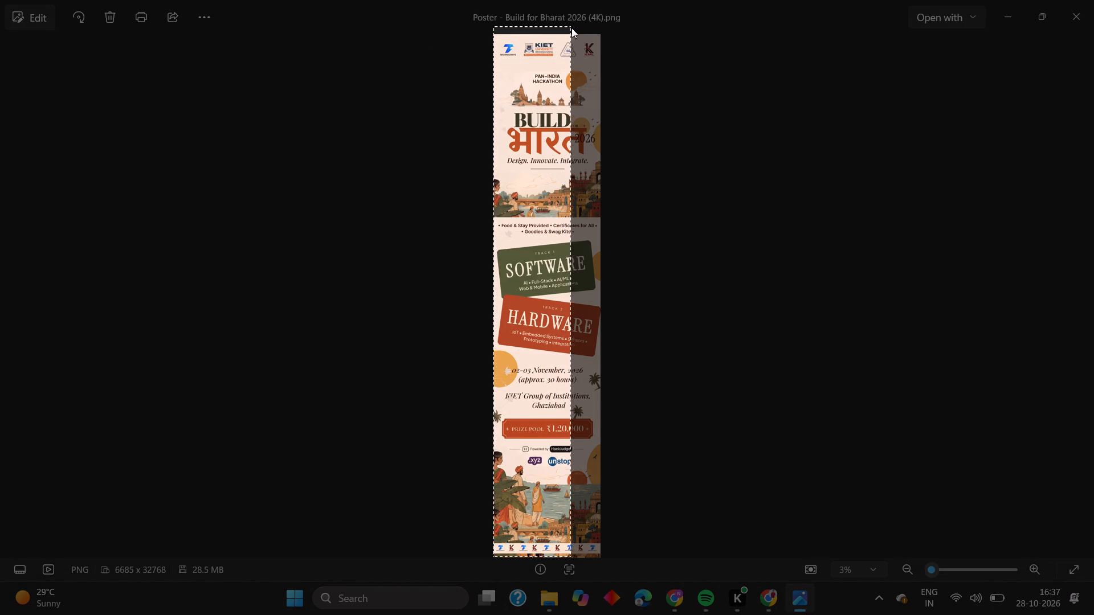
left_click_drag(572, 28, 601, 37)
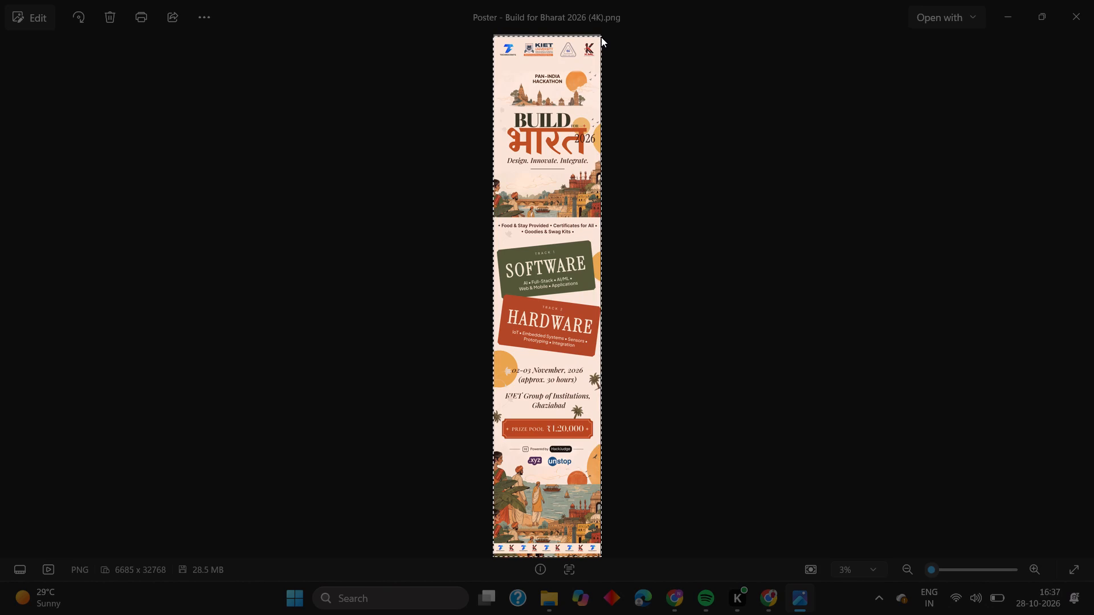
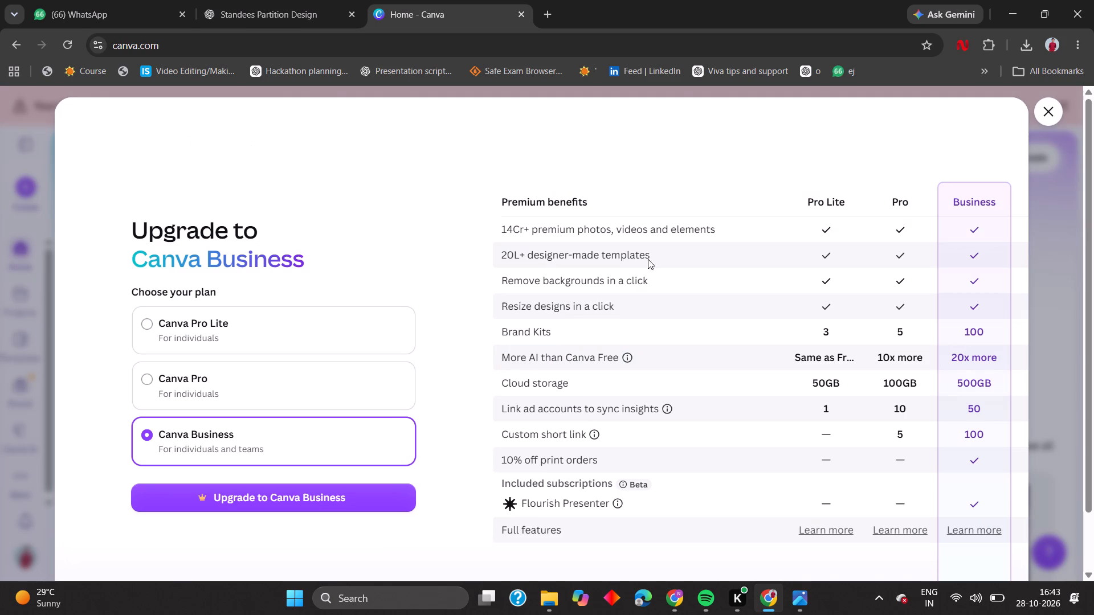
Compare the benefits of the Canva Business, Pro and Pro Lite plans, and close the upgrade offer.
scroll(638, 344, "up", 4)
scroll(786, 338, "down", 4)
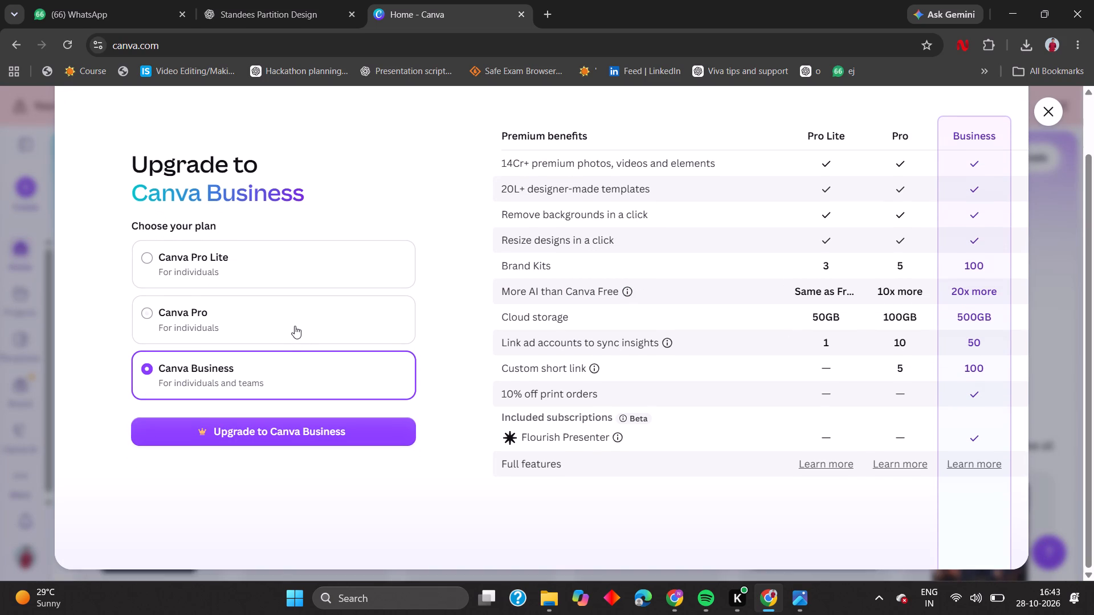
left_click(296, 323)
left_click(303, 264)
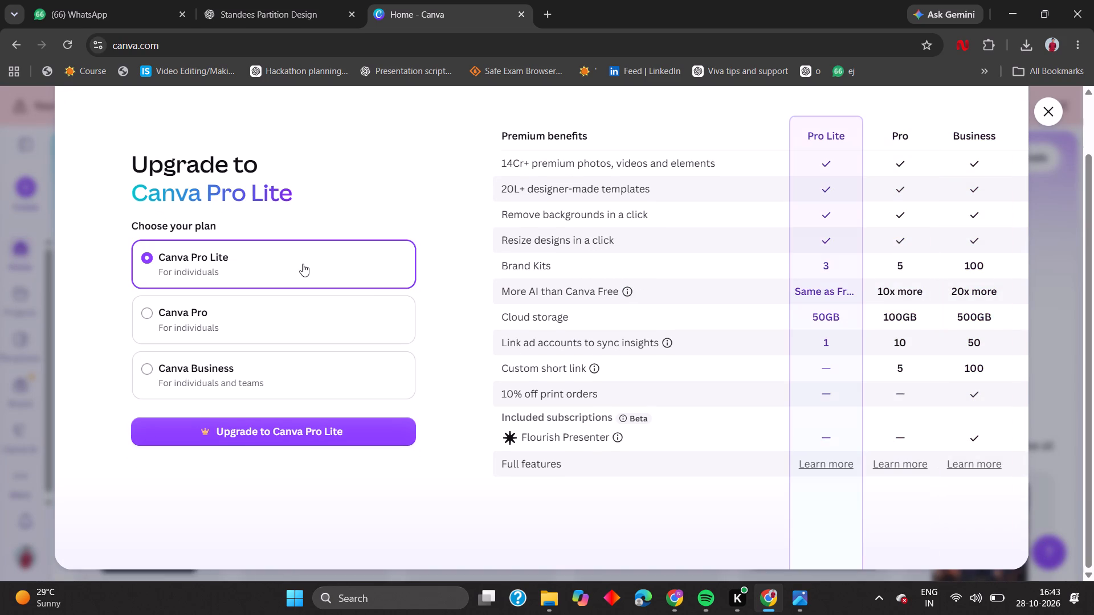
scroll(354, 375, "up", 4)
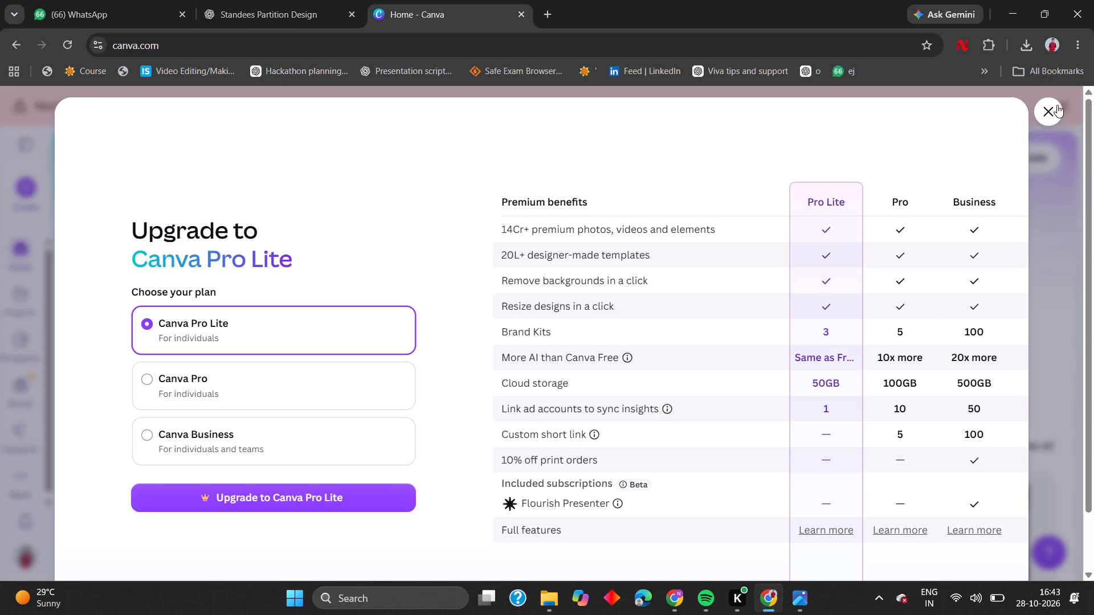
left_click(1048, 114)
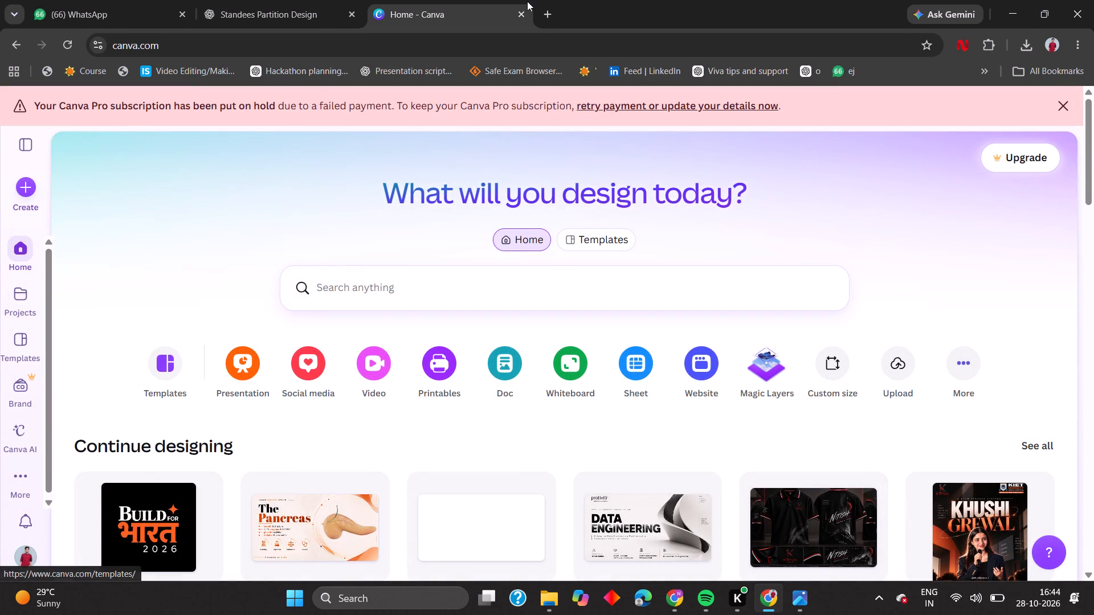
Minimise the current browser window and open a maximised Chrome window under the "Nitish........." profile.
left_click(1009, 19)
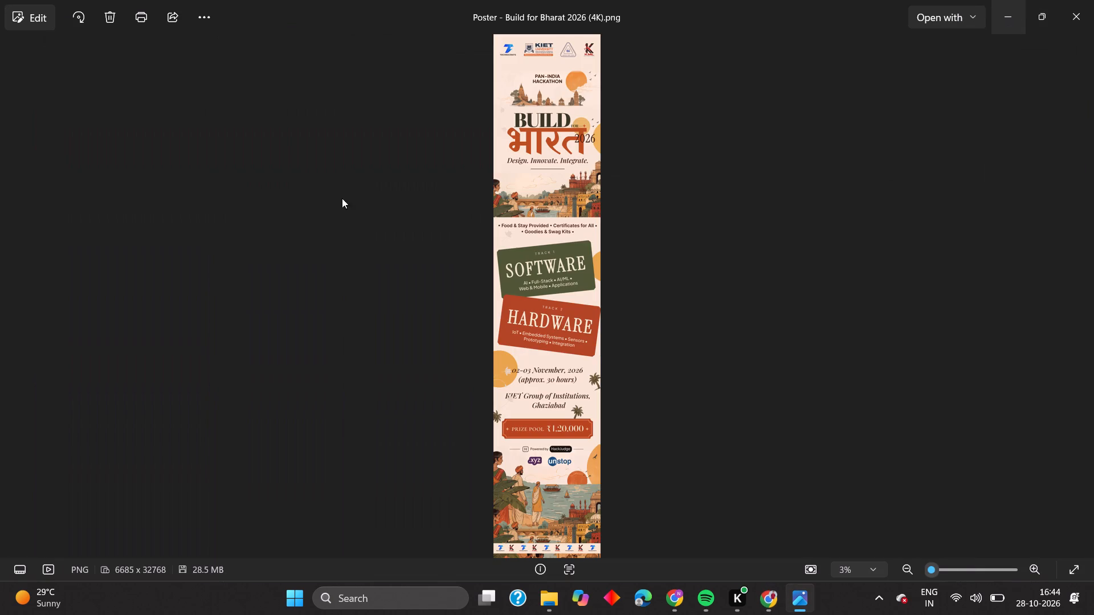
left_click(451, 605)
type("chr")
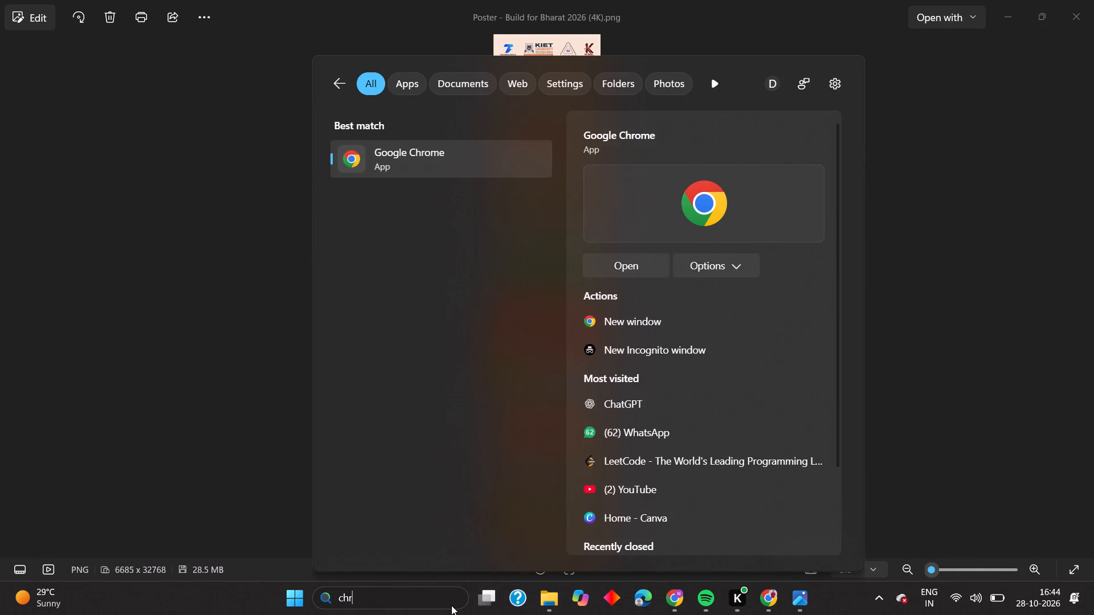
key("Return")
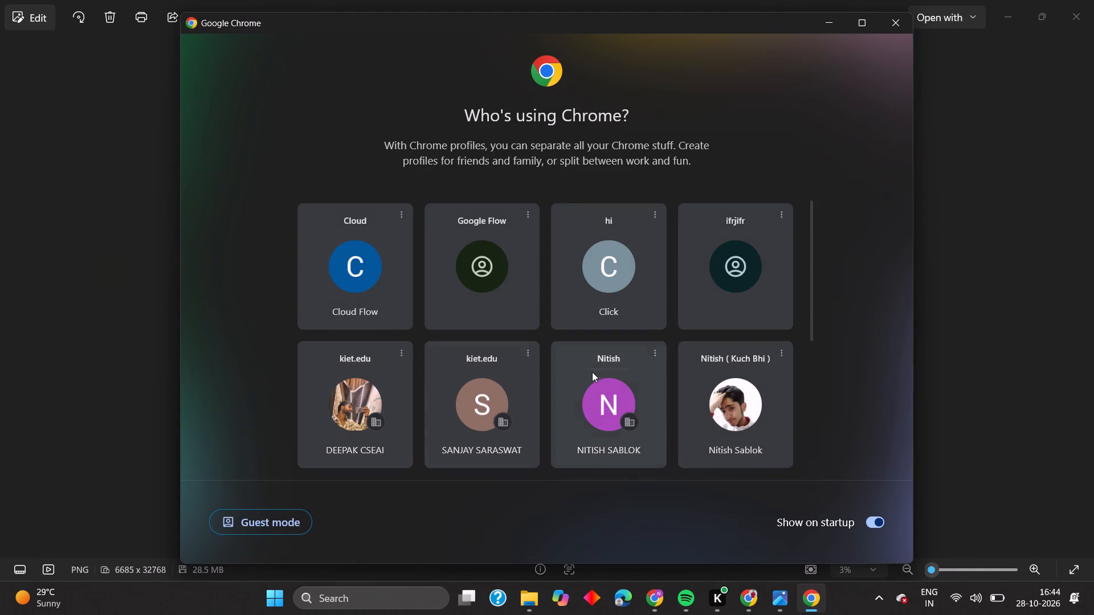
scroll(617, 419, "down", 2)
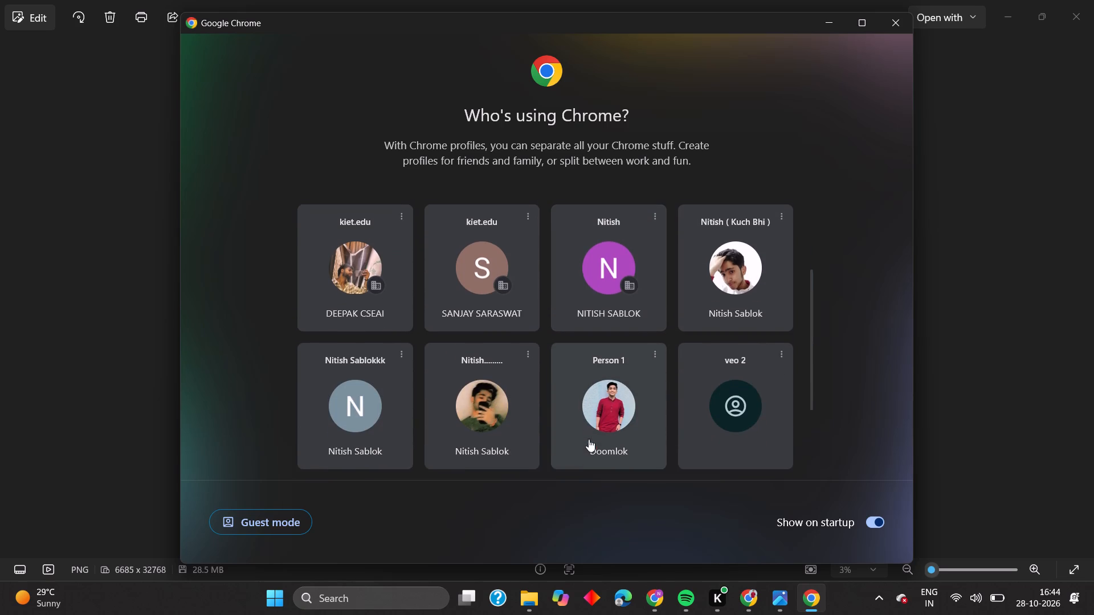
scroll(589, 439, "down", 1)
left_click(503, 405)
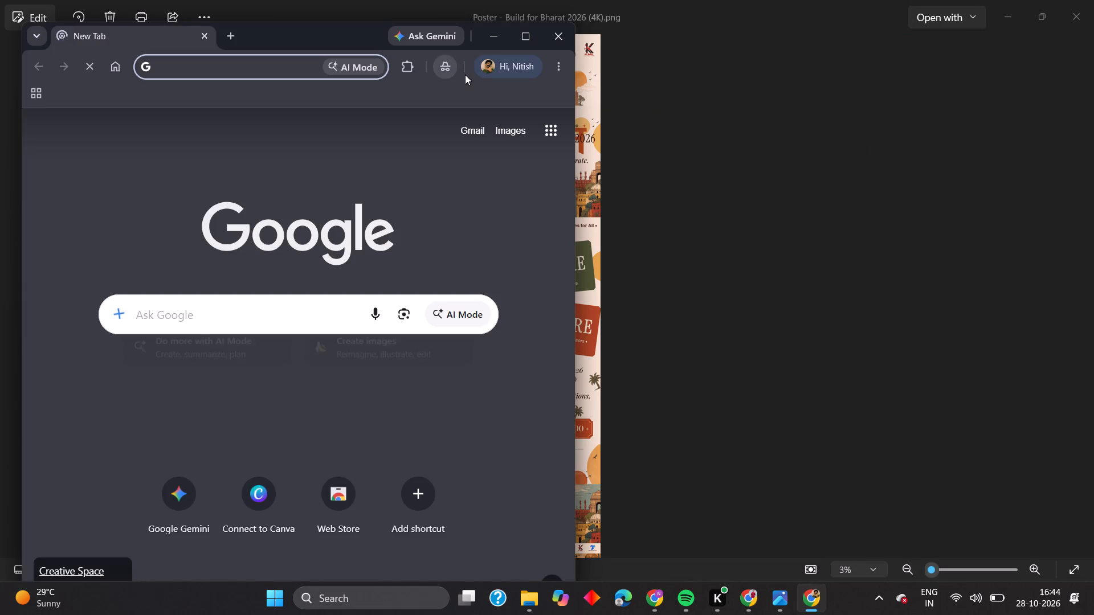
left_click(525, 30)
Search the web for canva and open the "Canva India: Visual Suite for Everyone" result.
left_click(511, 46)
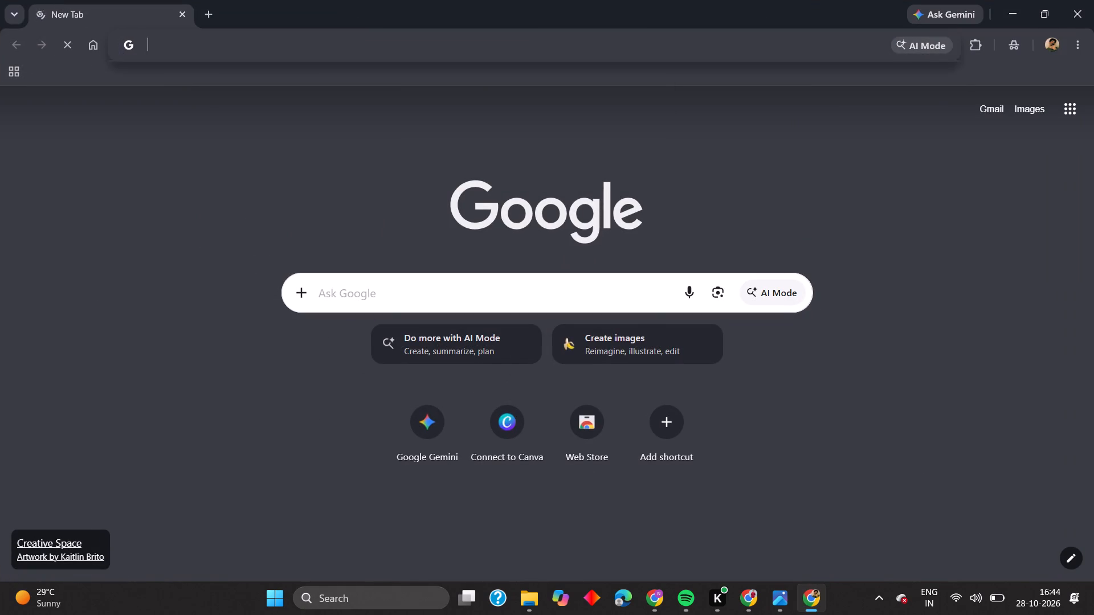
type("ca")
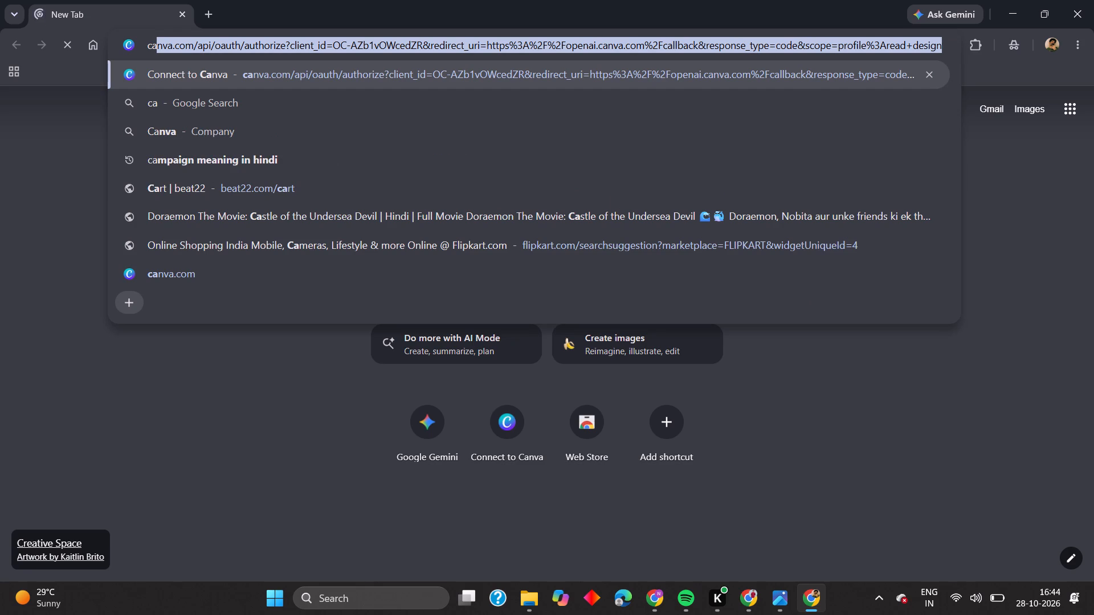
type("nva")
key("space")
key("Return")
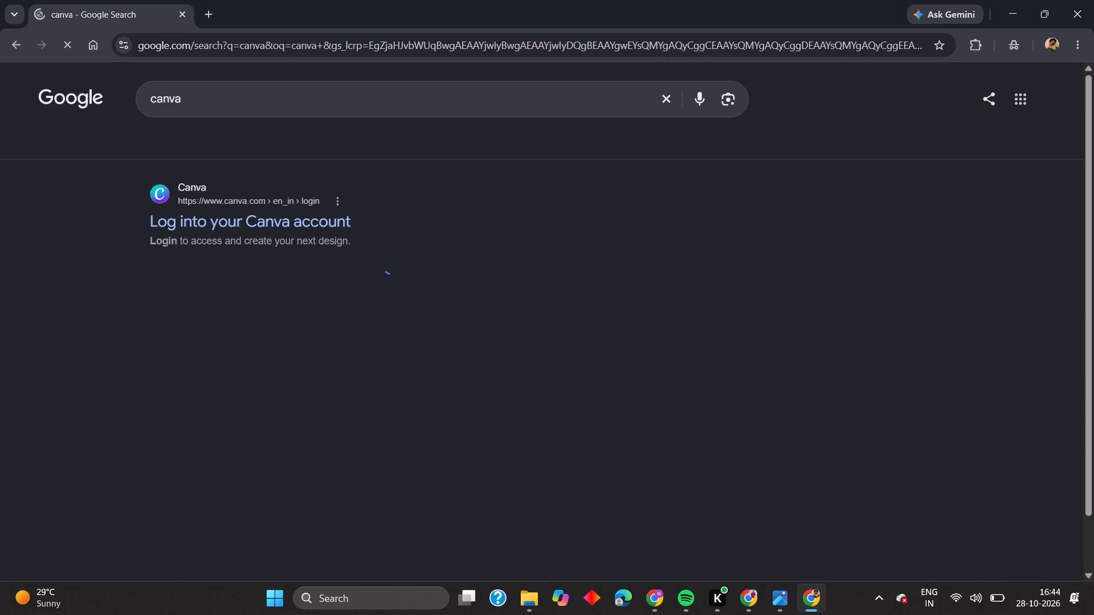
left_click(260, 312)
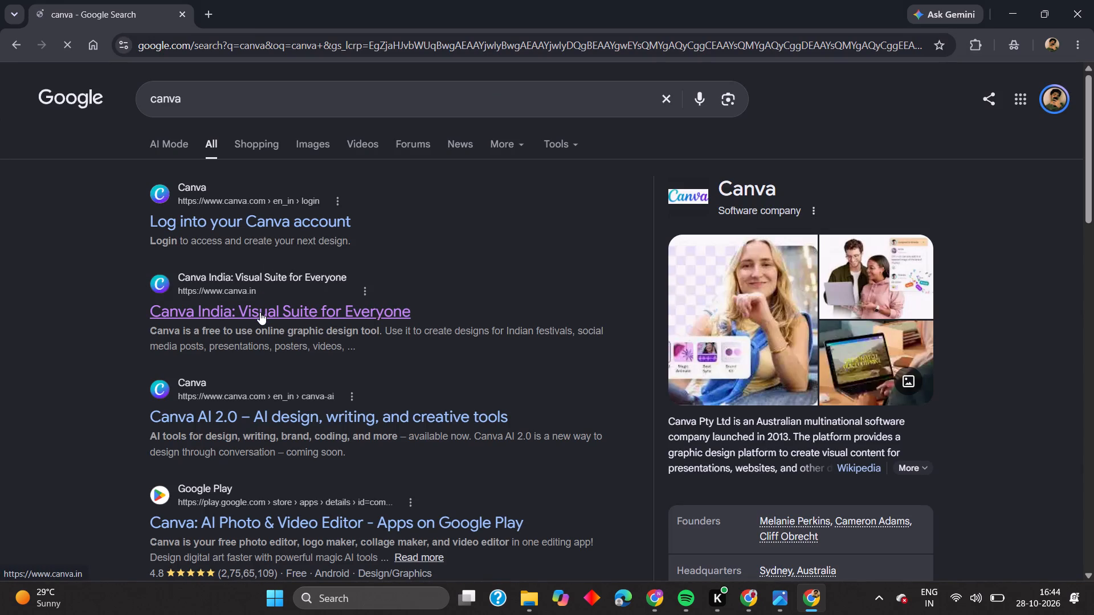
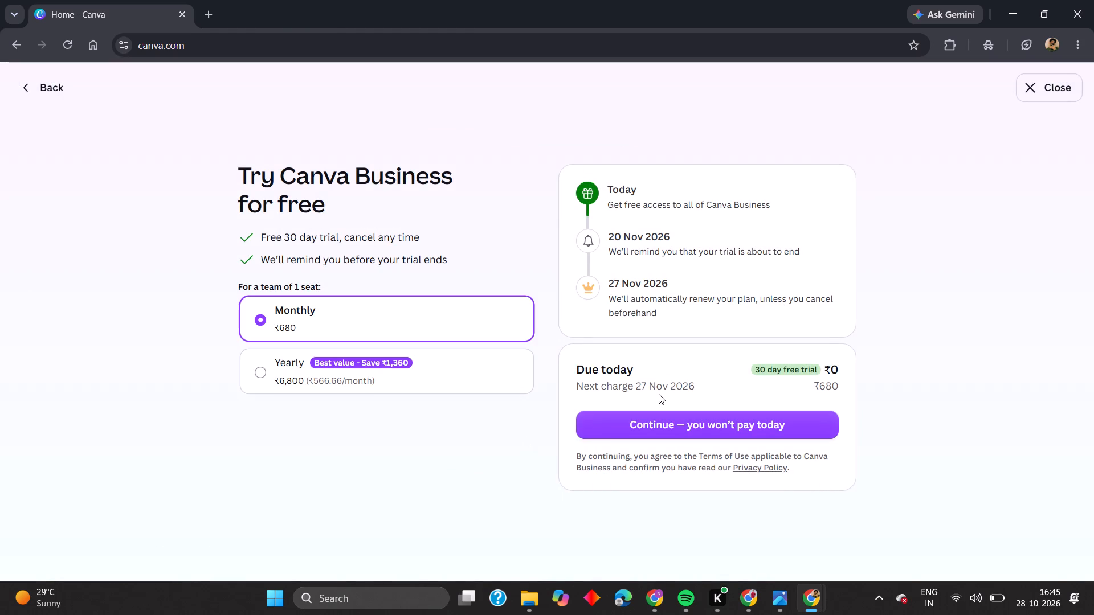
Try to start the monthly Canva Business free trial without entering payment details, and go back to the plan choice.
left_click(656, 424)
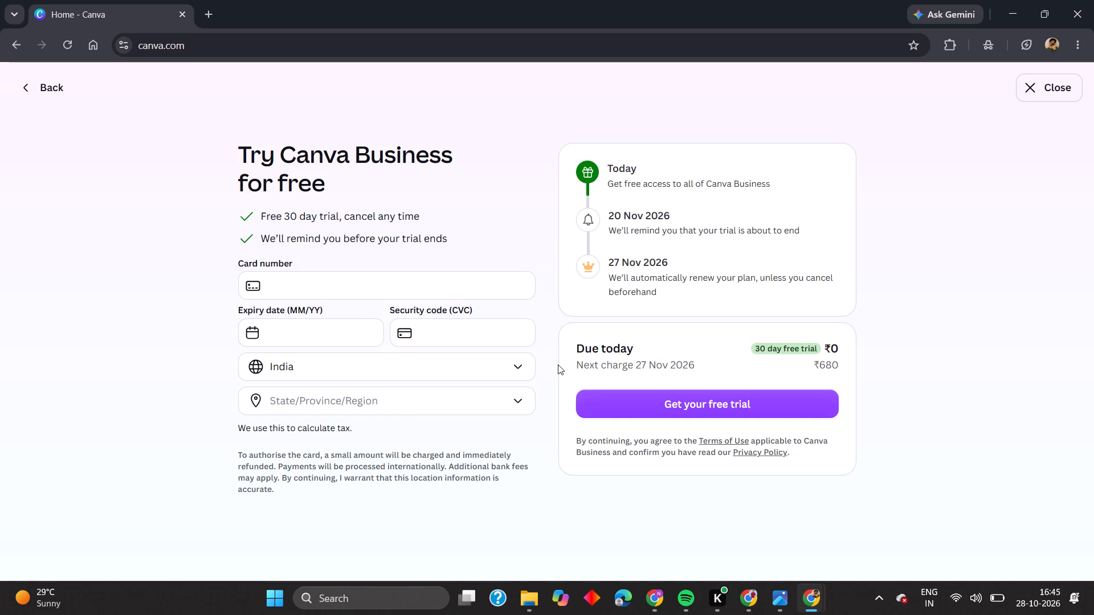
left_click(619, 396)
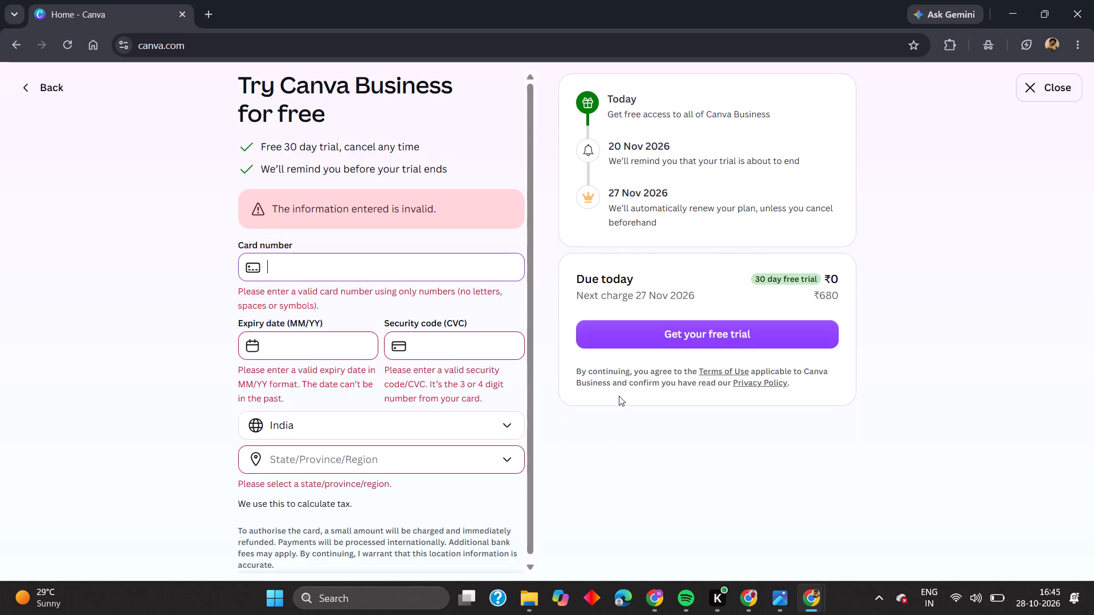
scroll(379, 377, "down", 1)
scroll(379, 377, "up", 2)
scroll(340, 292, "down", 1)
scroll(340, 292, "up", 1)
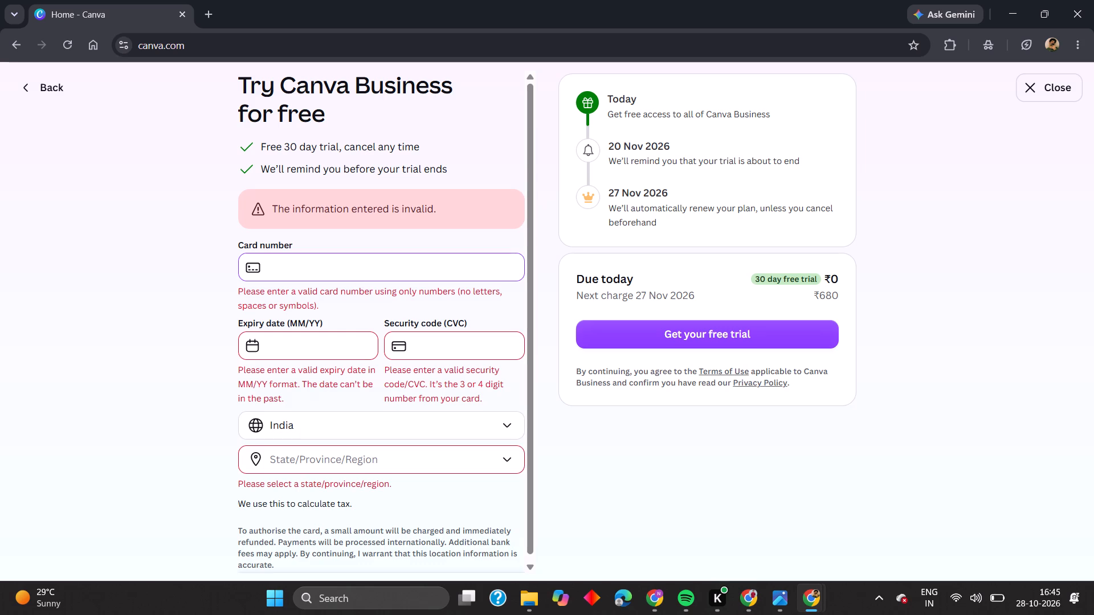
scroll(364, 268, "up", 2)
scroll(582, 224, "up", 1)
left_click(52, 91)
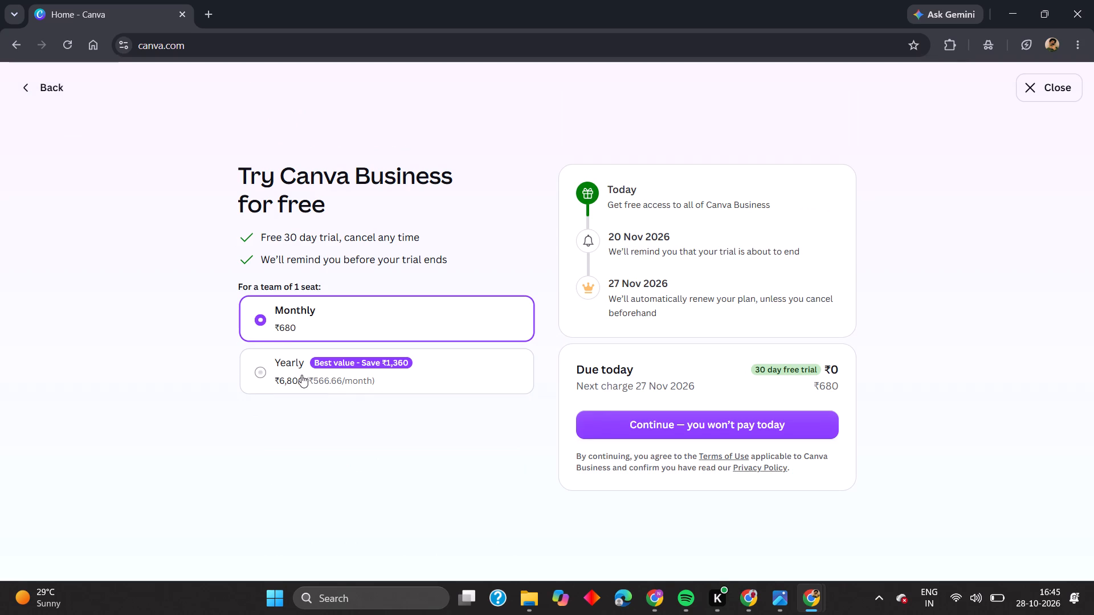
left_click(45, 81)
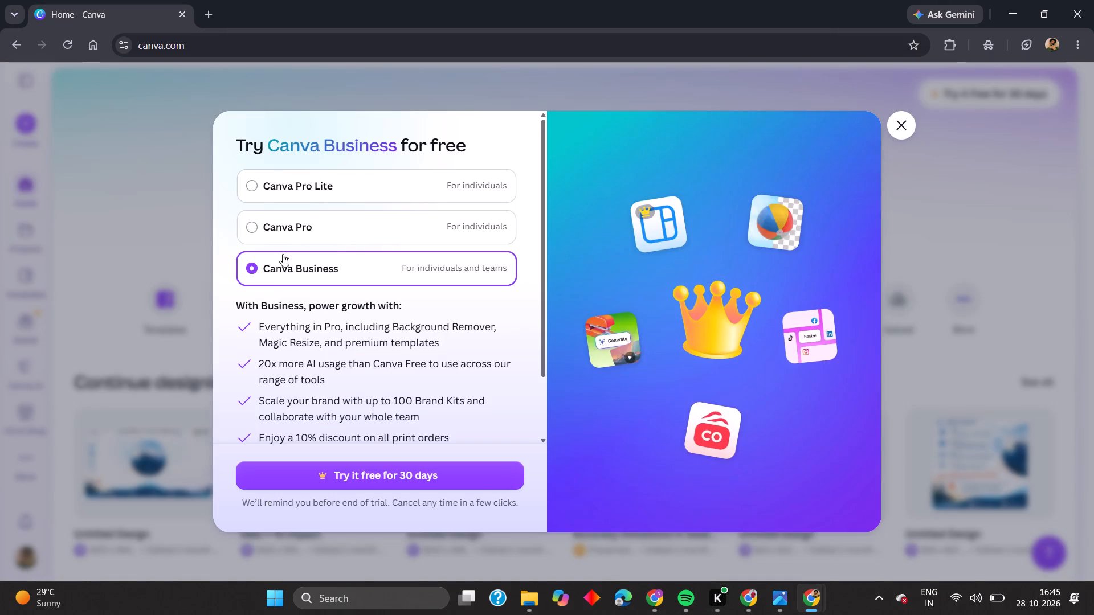
Choose the Canva Pro 30-day free trial and continue to checkout with the recurring monthly plan.
left_click(341, 228)
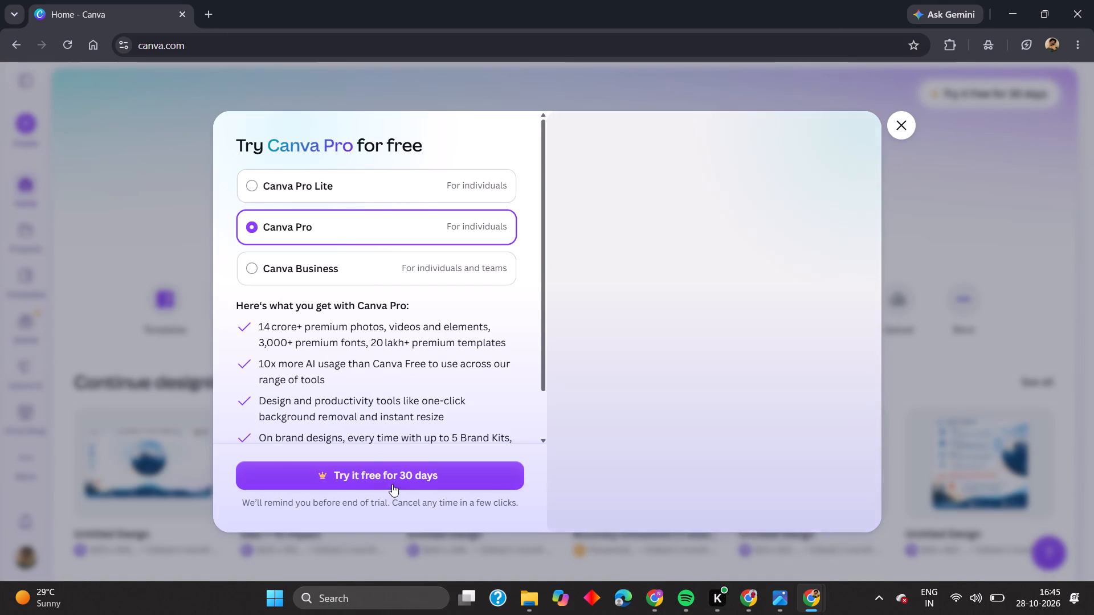
left_click(393, 482)
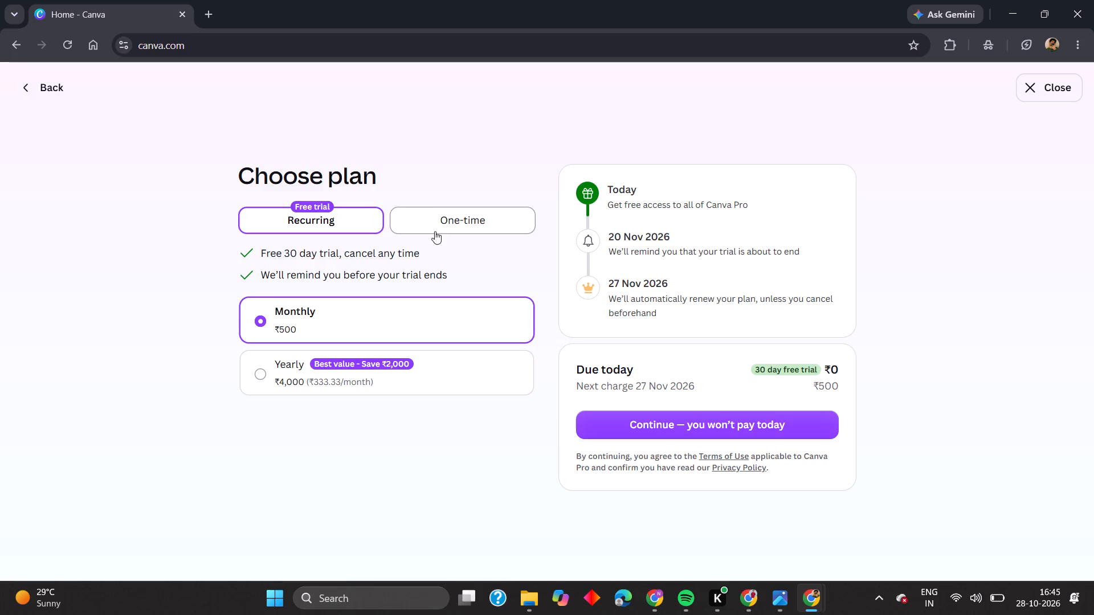
left_click(646, 427)
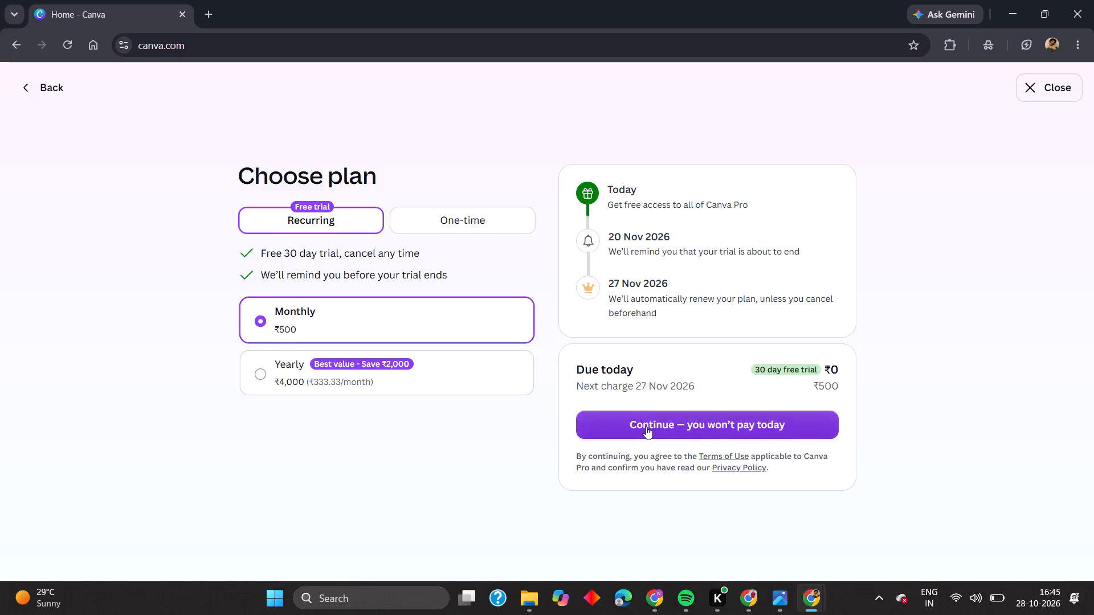
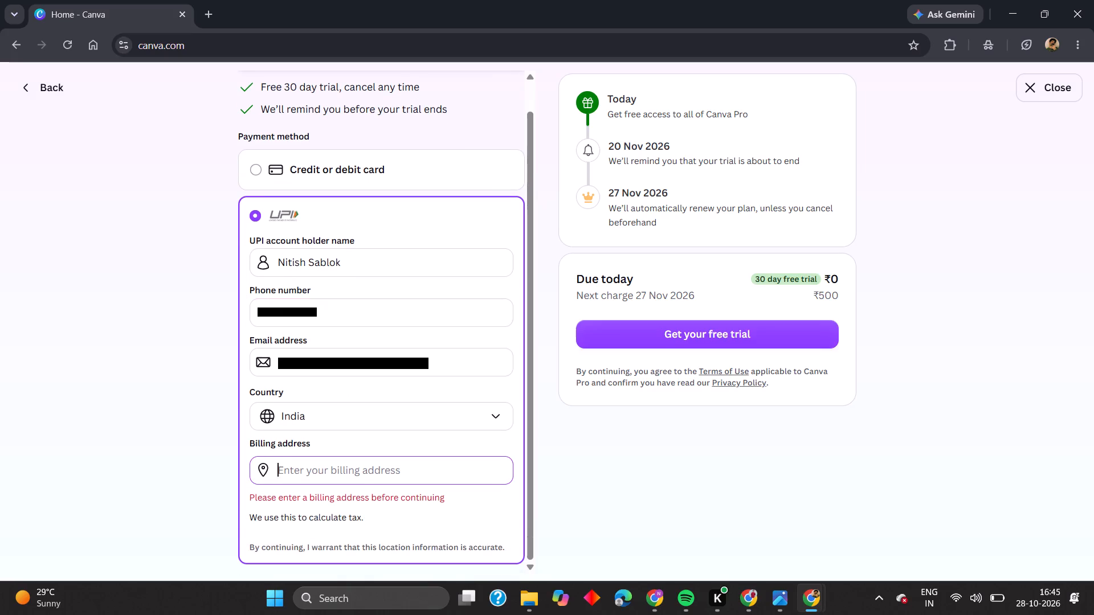
Fill in the billing address for the UPI payment method using the first matching address suggestion.
key("equal")
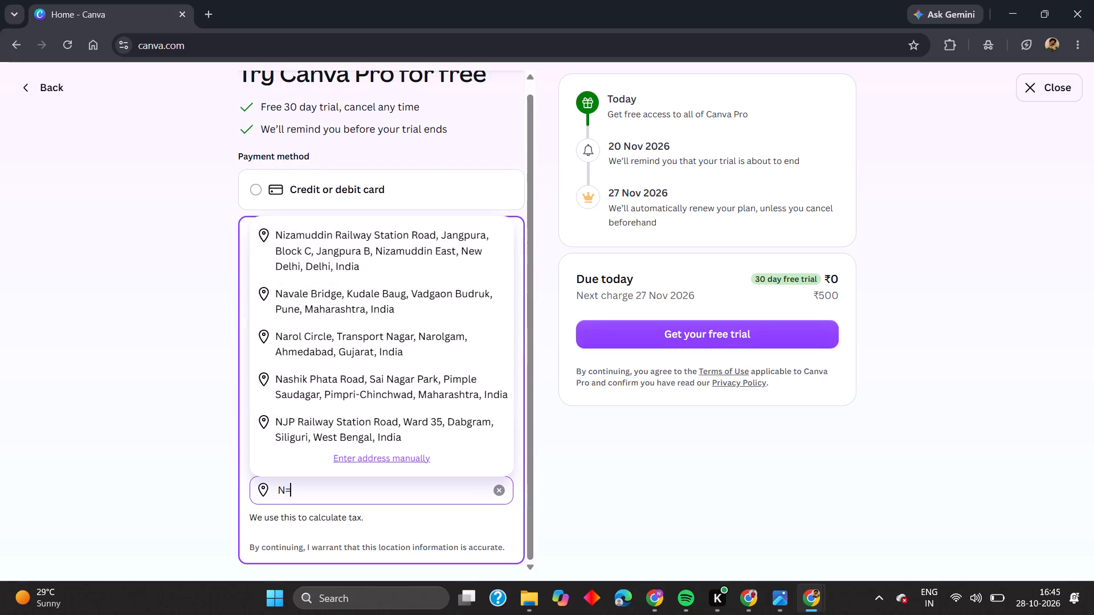
key("BackSpace")
key("BackSpace")
key("BackSpace")
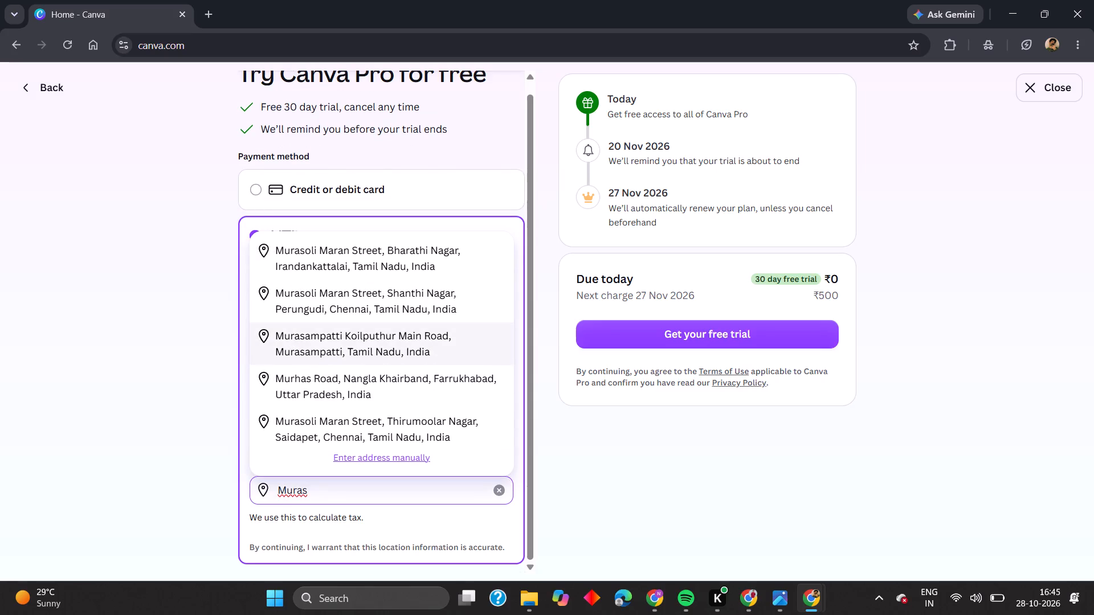
key("BackSpace")
key("d")
type("nagar")
left_click(344, 281)
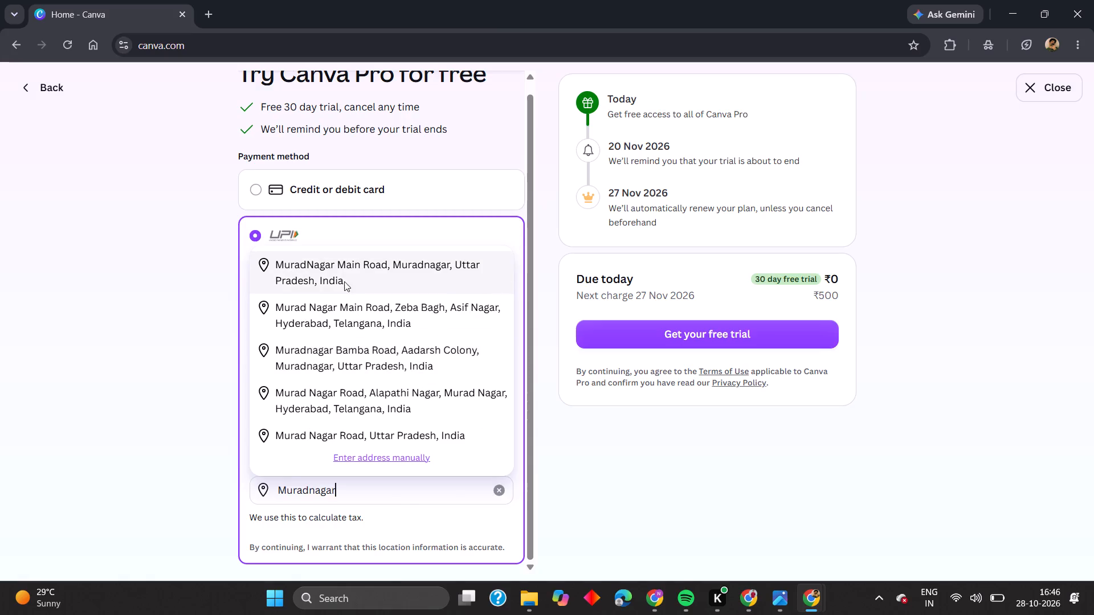
Submit the UPI payment details to request the 30-day Canva Pro free trial.
scroll(355, 510, "down", 2)
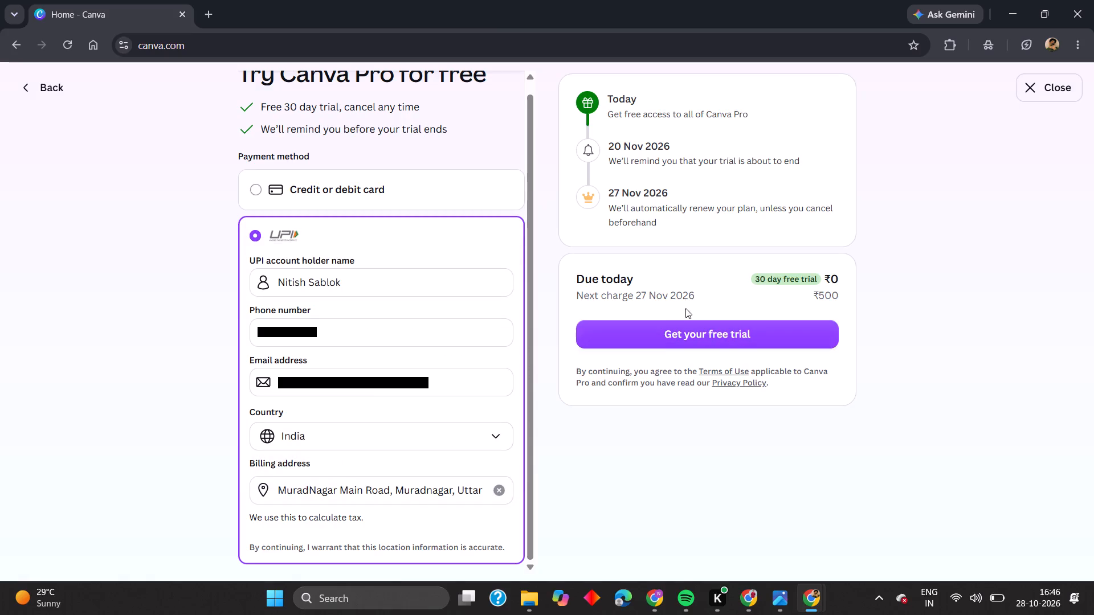
left_click(678, 334)
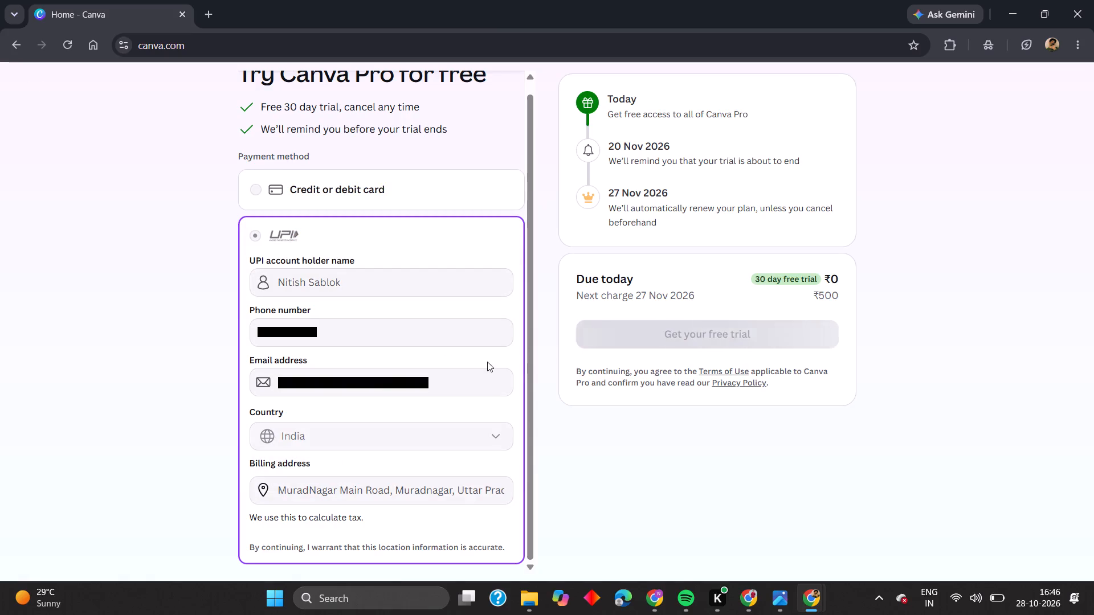
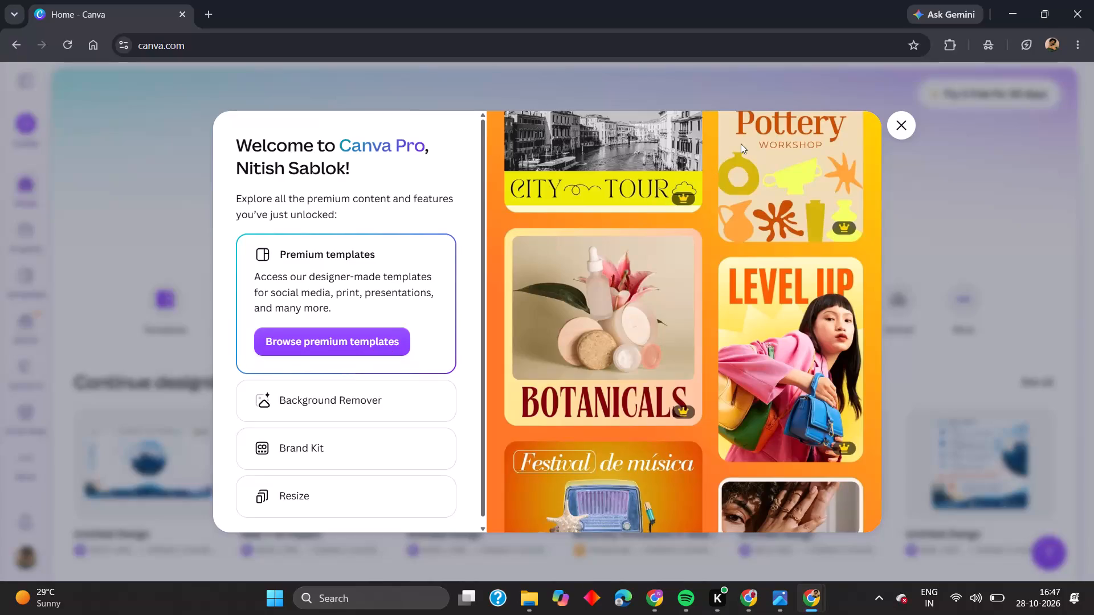
Dismiss the Canva Pro welcome and upload "Poster - Build for Bharat 2026 (4K).png" from Downloads for a new design.
left_click(907, 129)
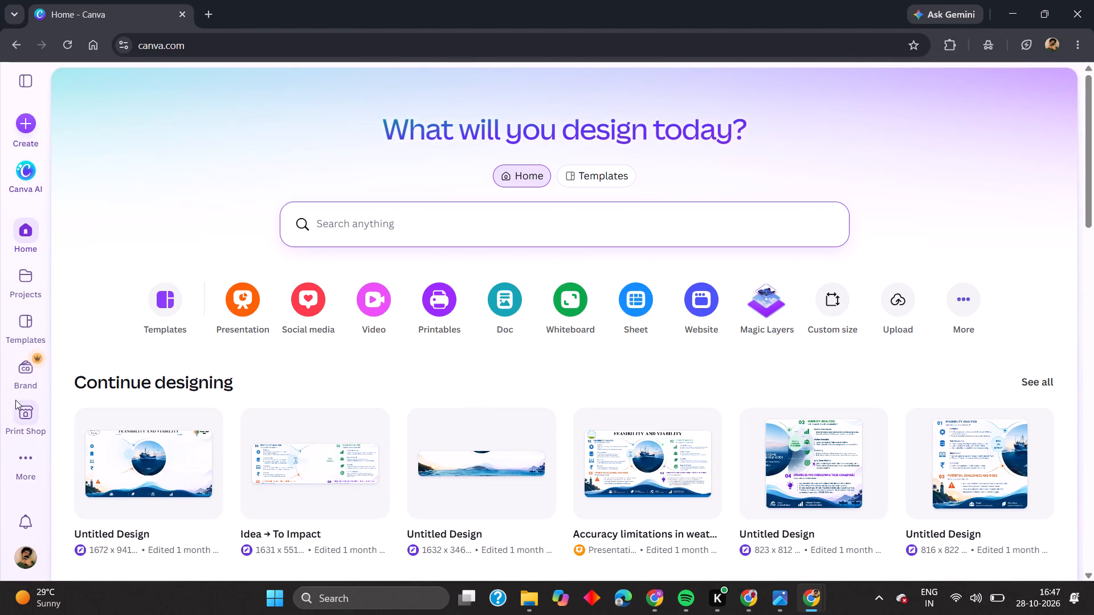
left_click(22, 124)
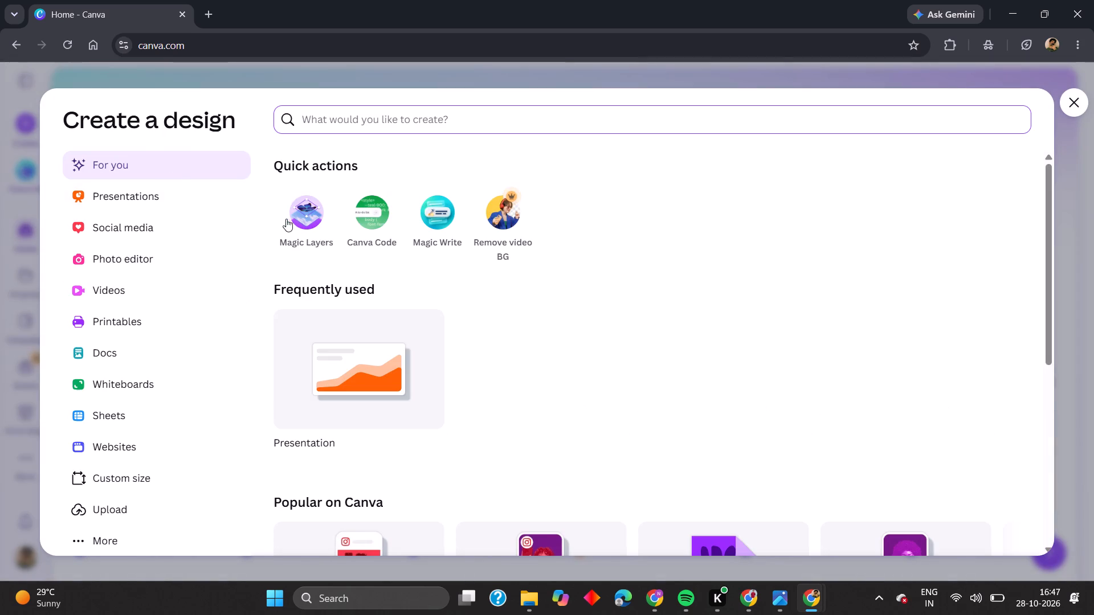
scroll(138, 311, "down", 2)
left_click(116, 506)
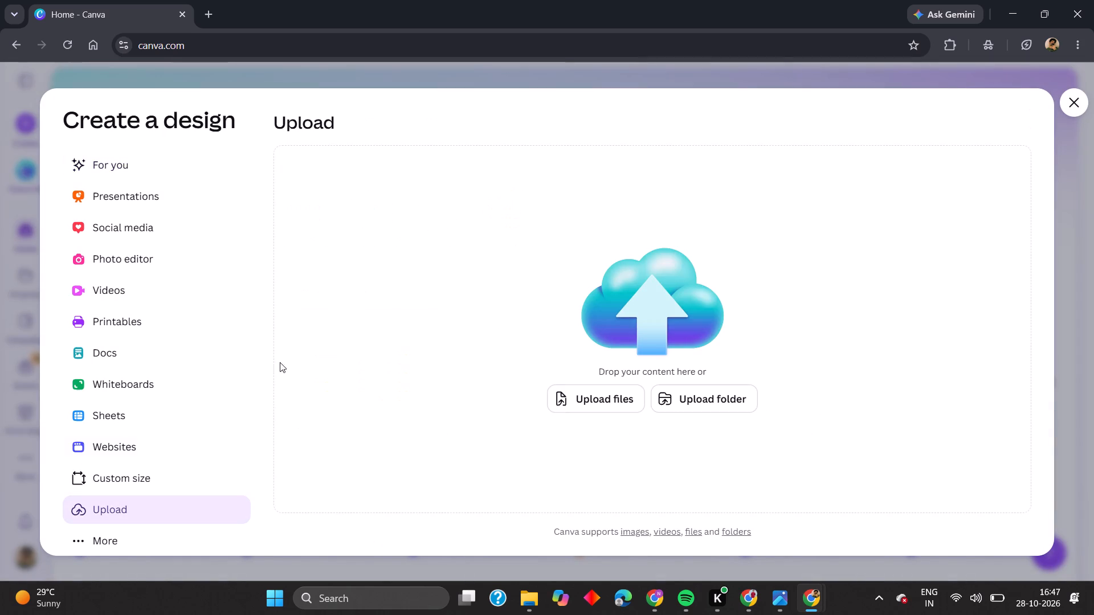
left_click(618, 408)
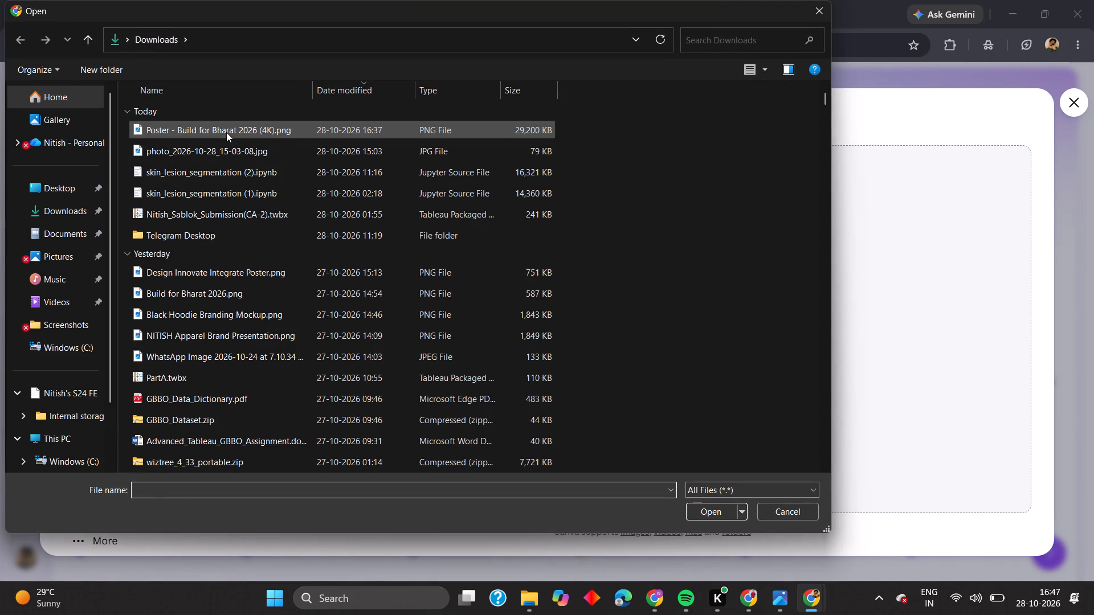
double_click(226, 132)
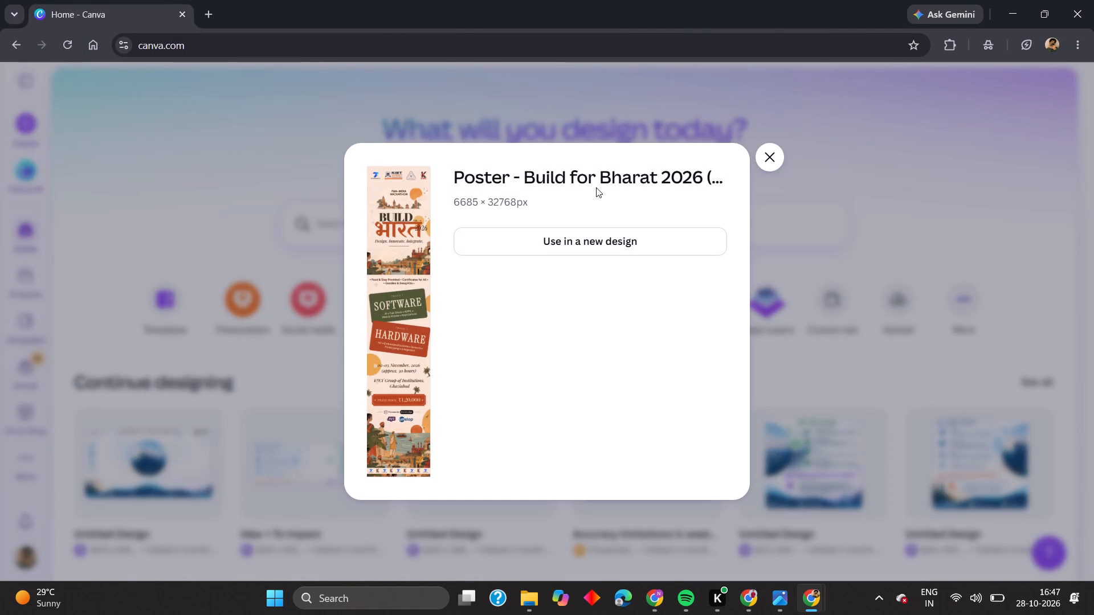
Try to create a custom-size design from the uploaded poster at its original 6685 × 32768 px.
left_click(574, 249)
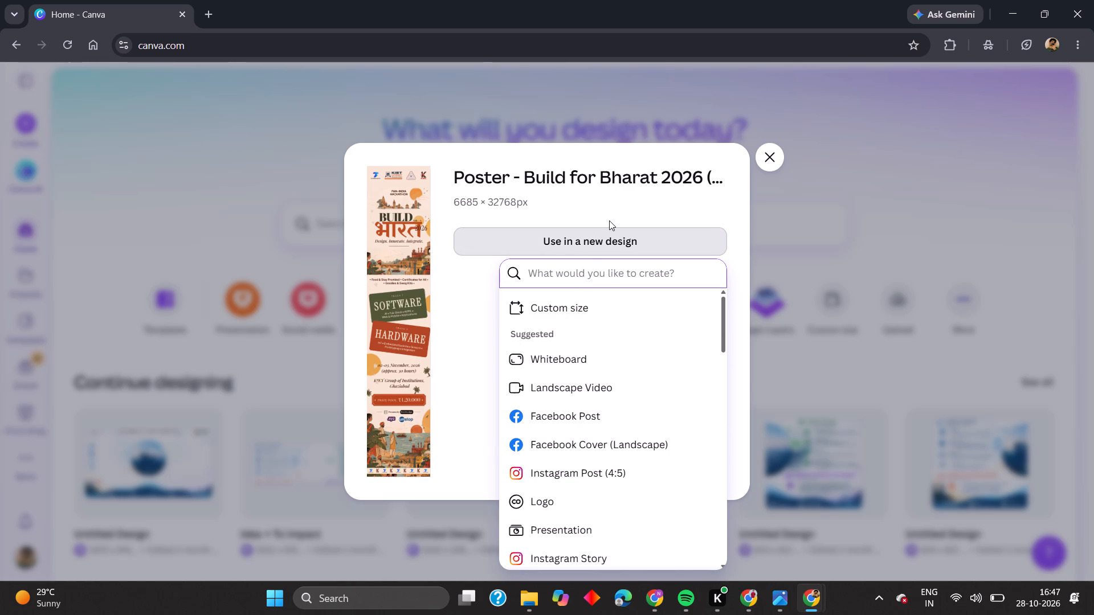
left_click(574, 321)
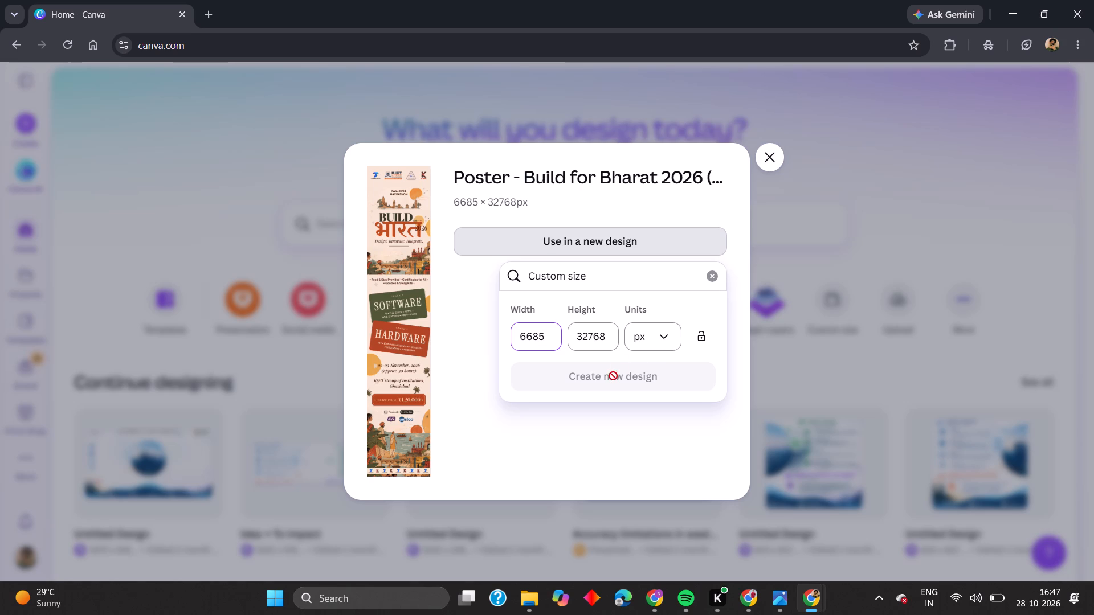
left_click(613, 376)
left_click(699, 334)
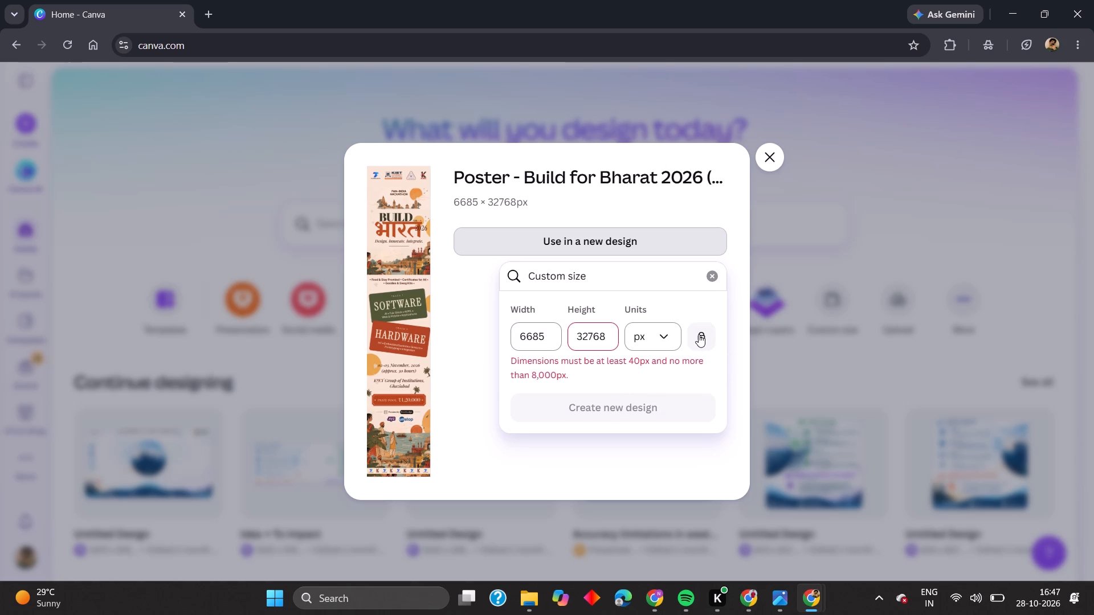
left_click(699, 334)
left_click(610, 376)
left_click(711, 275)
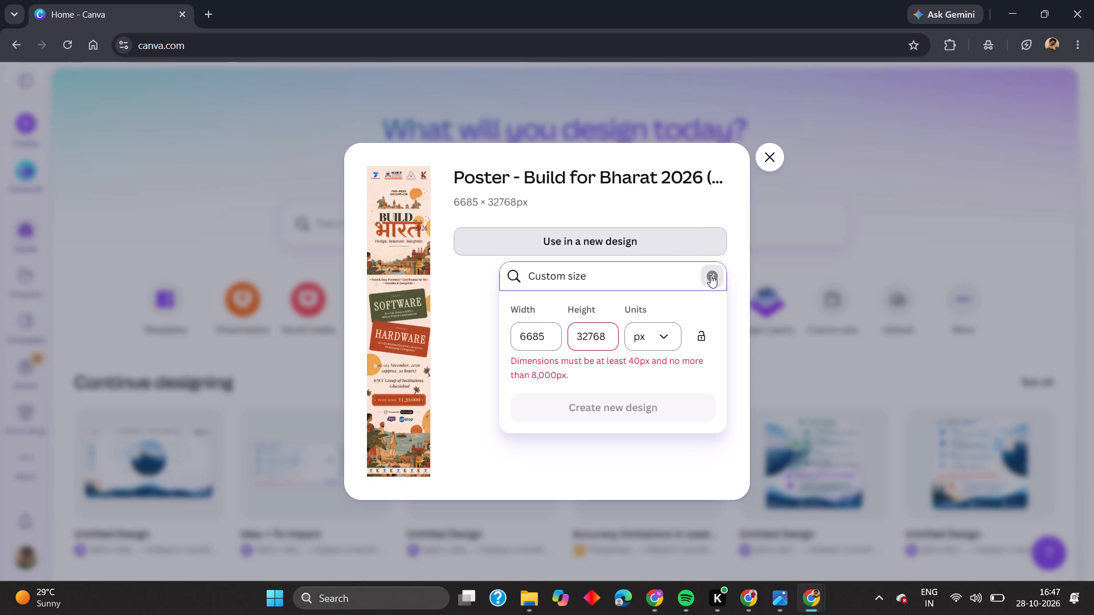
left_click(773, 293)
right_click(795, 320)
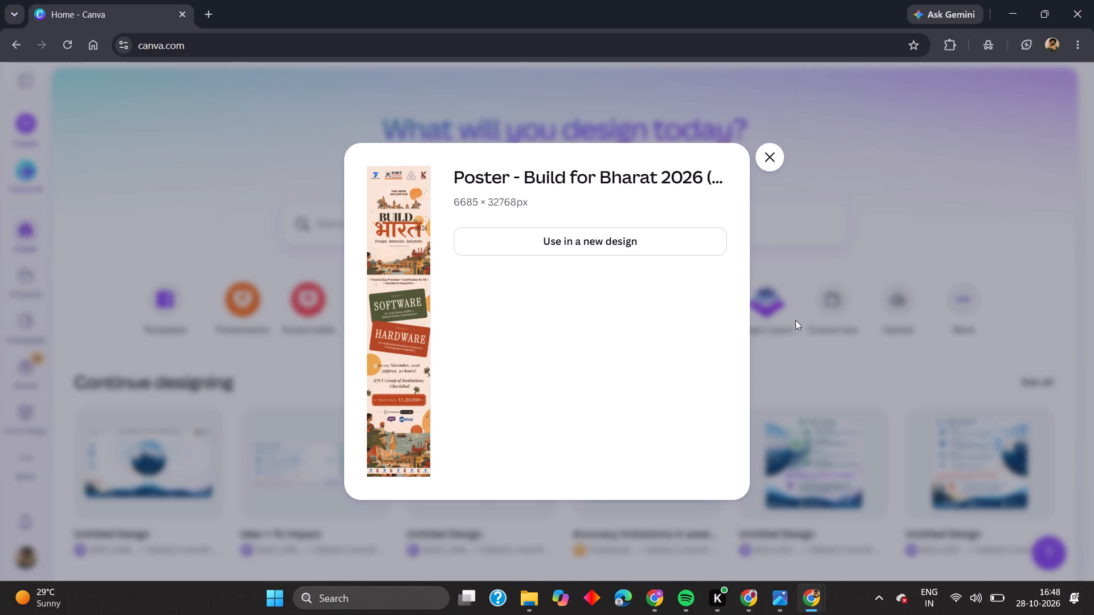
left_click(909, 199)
scroll(746, 365, "down", 1)
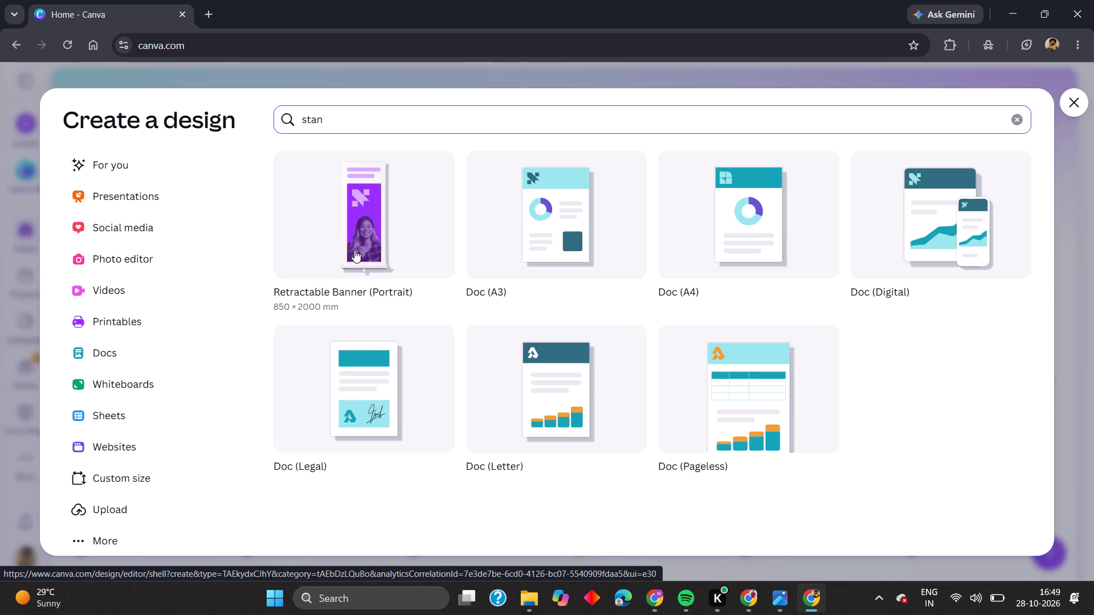
left_click(354, 250)
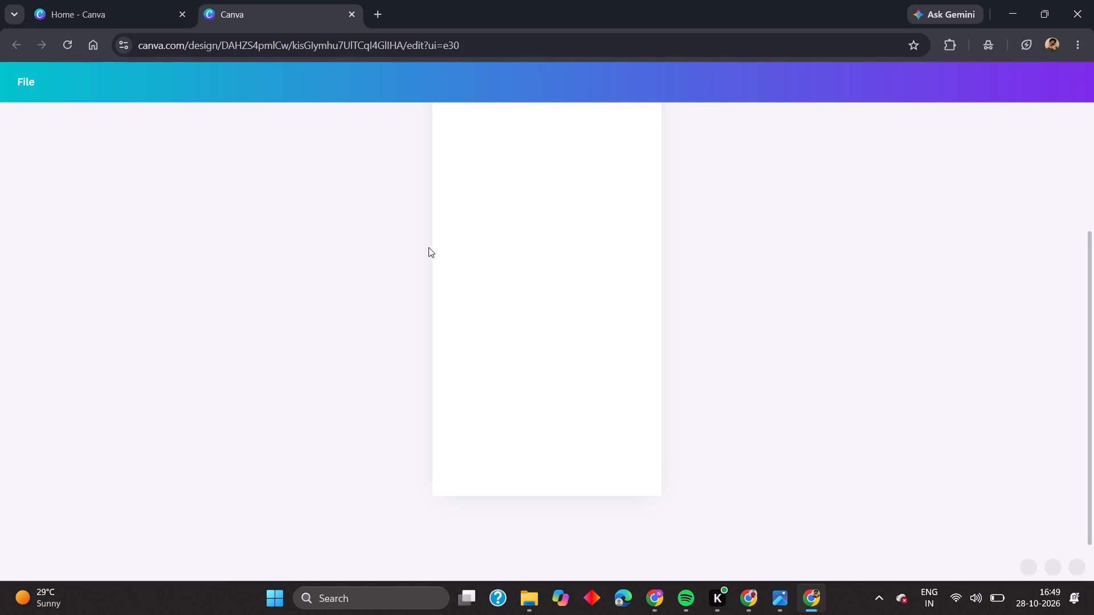
Upload the Build for Bharat 2026 (4K) poster image from Downloads and place it on the blank banner page.
scroll(467, 313, "up", 1)
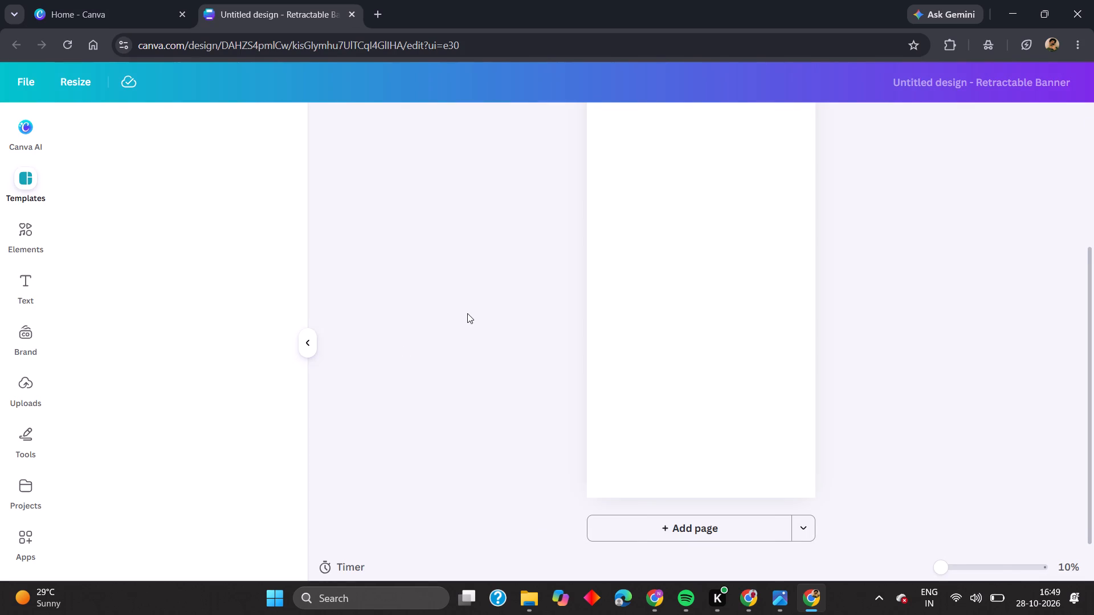
scroll(467, 313, "up", 1)
scroll(682, 278, "up", 2)
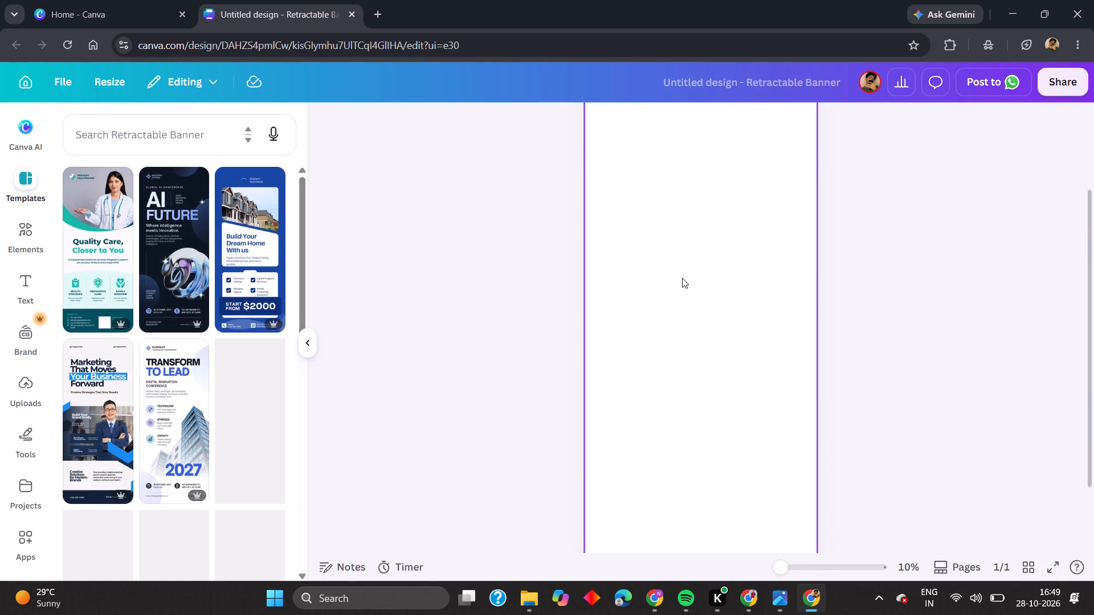
scroll(682, 278, "up", 1)
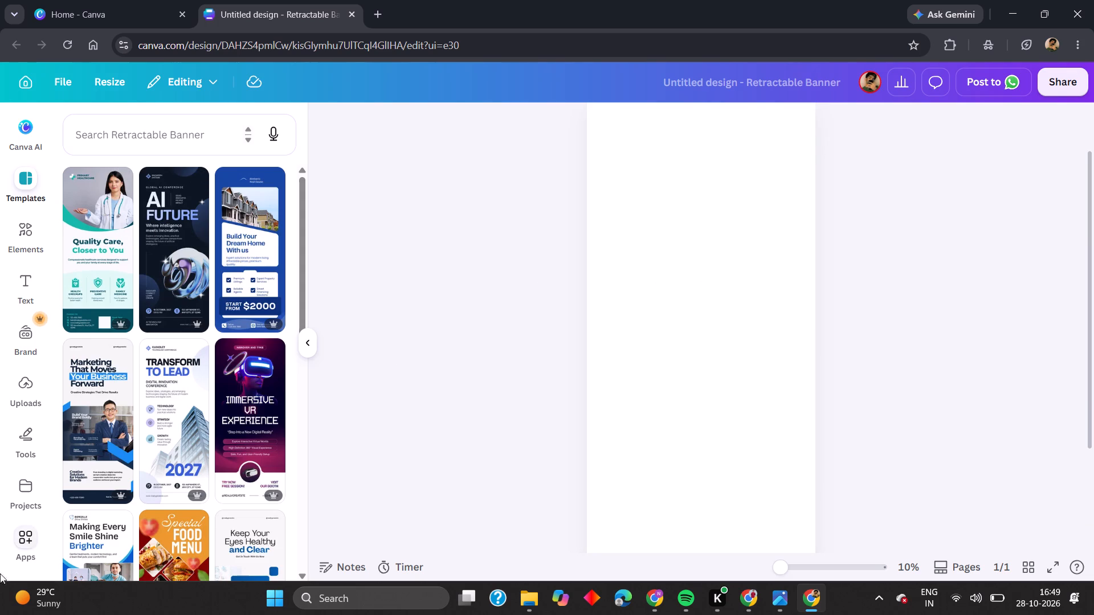
left_click(28, 404)
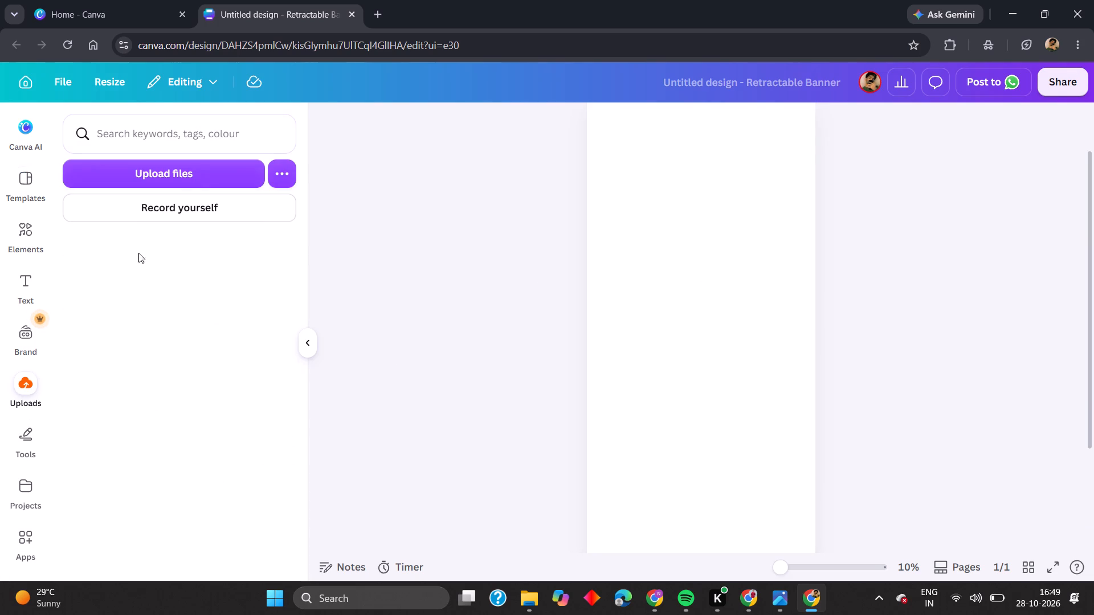
left_click(196, 183)
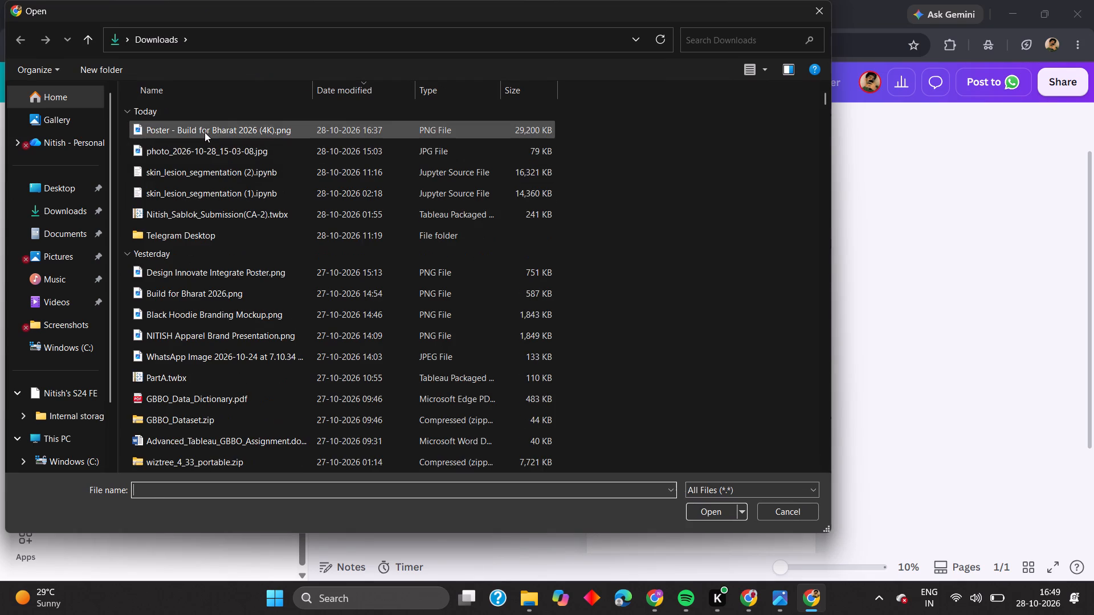
double_click(205, 132)
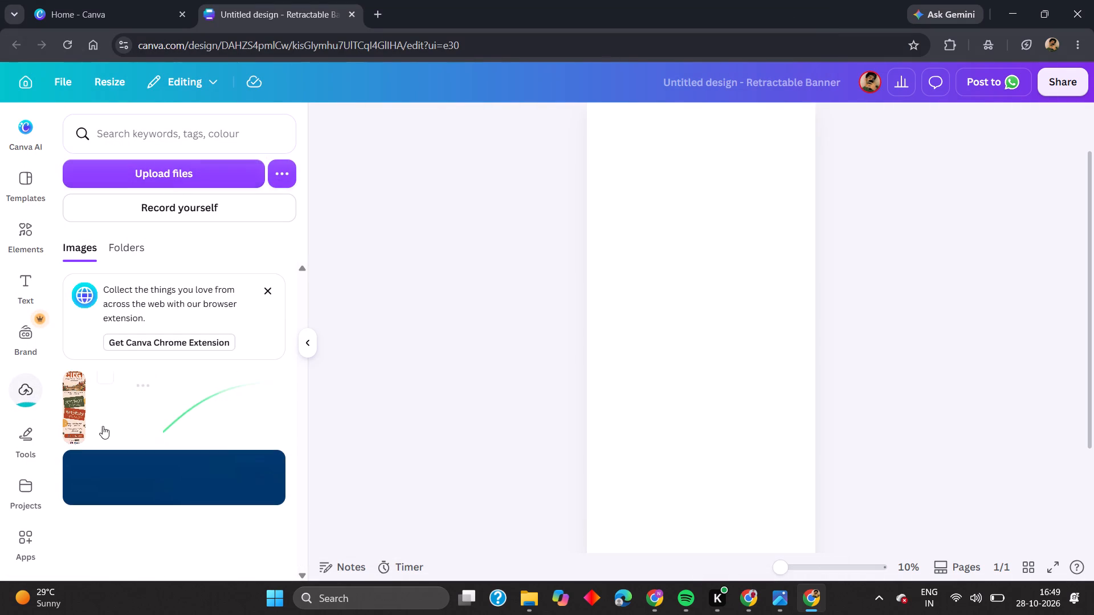
left_click(76, 412)
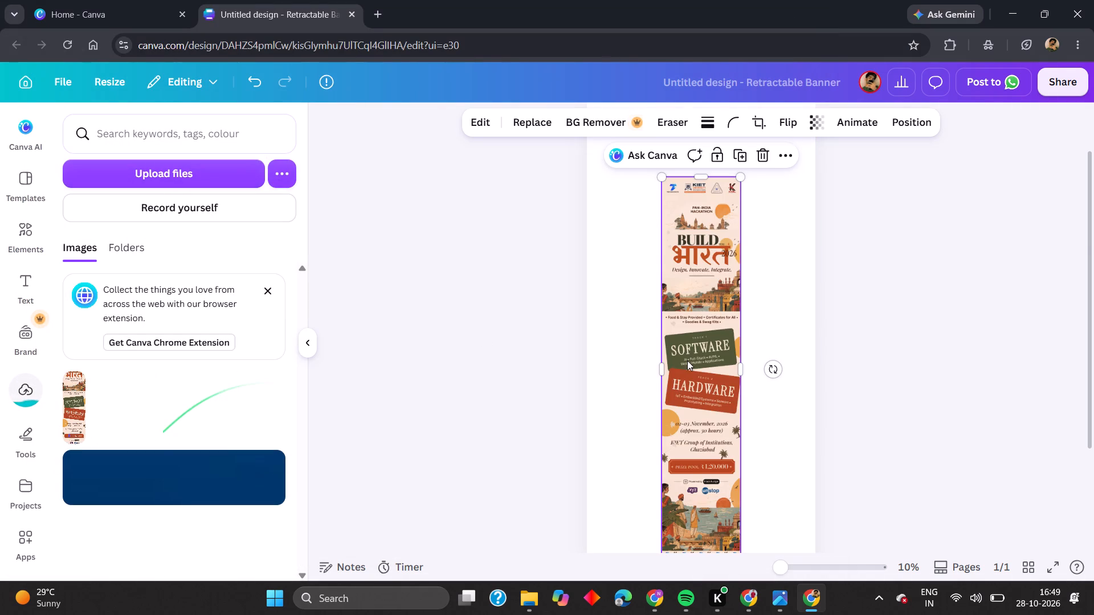
scroll(687, 360, "down", 3)
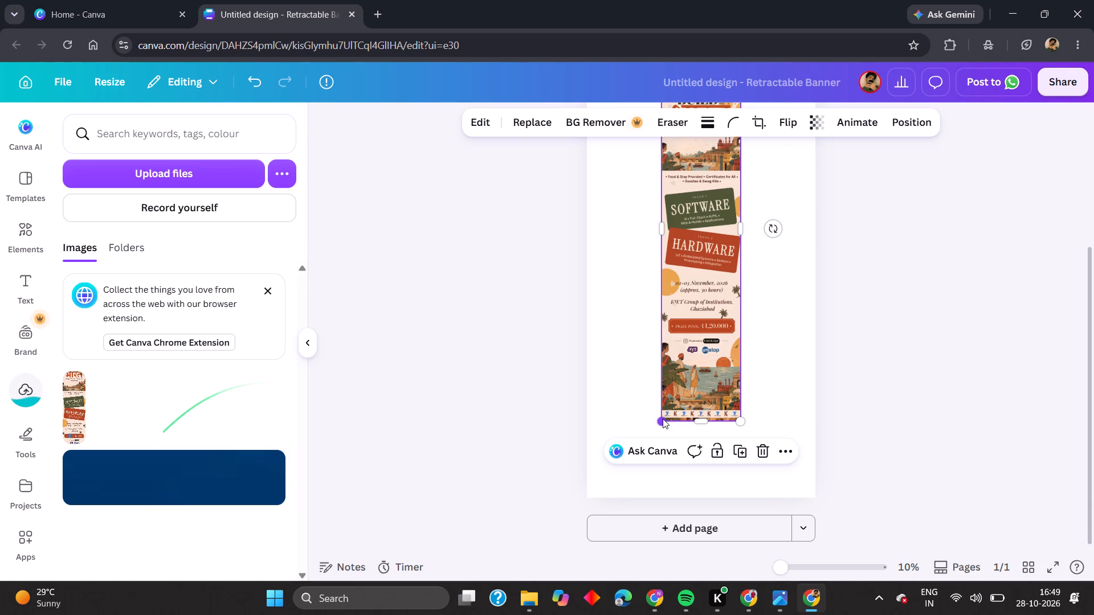
left_click_drag(663, 419, 609, 475)
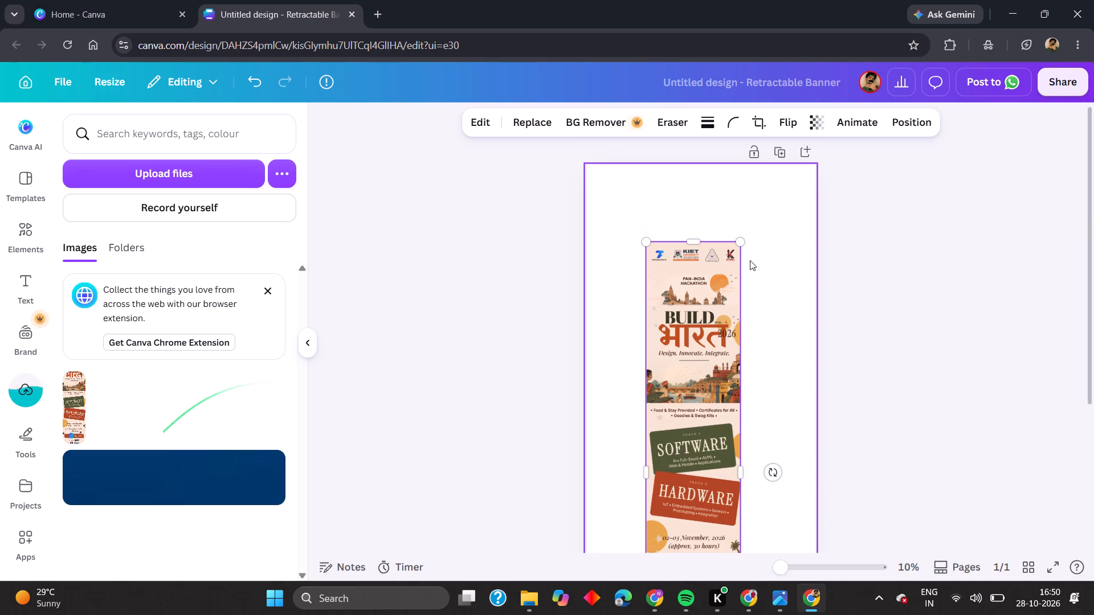
left_click_drag(740, 243, 754, 196)
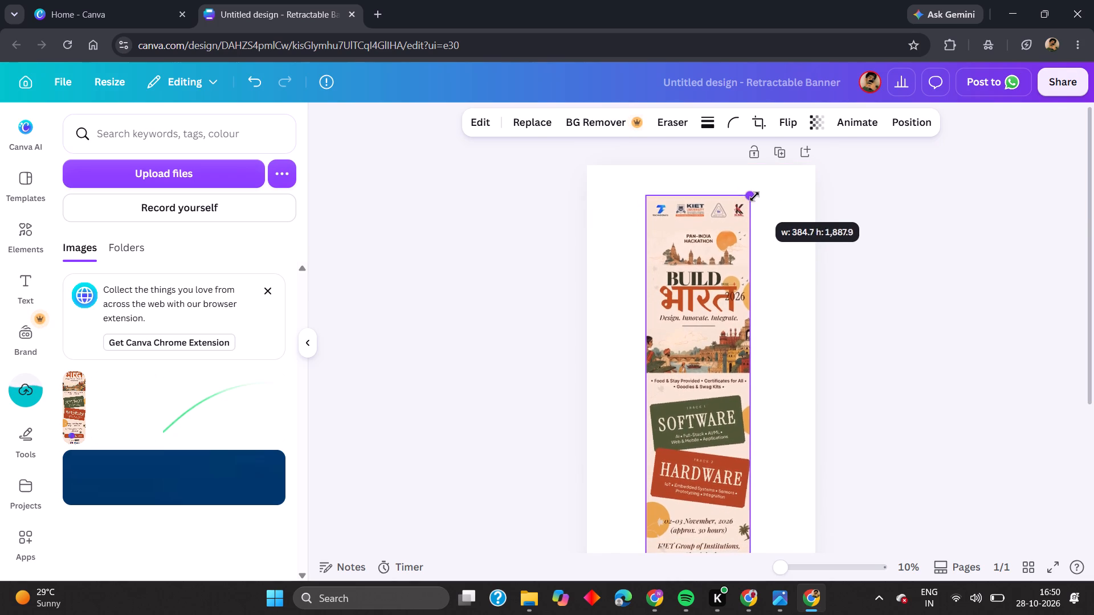
left_click_drag(754, 196, 784, 172)
left_click(832, 240)
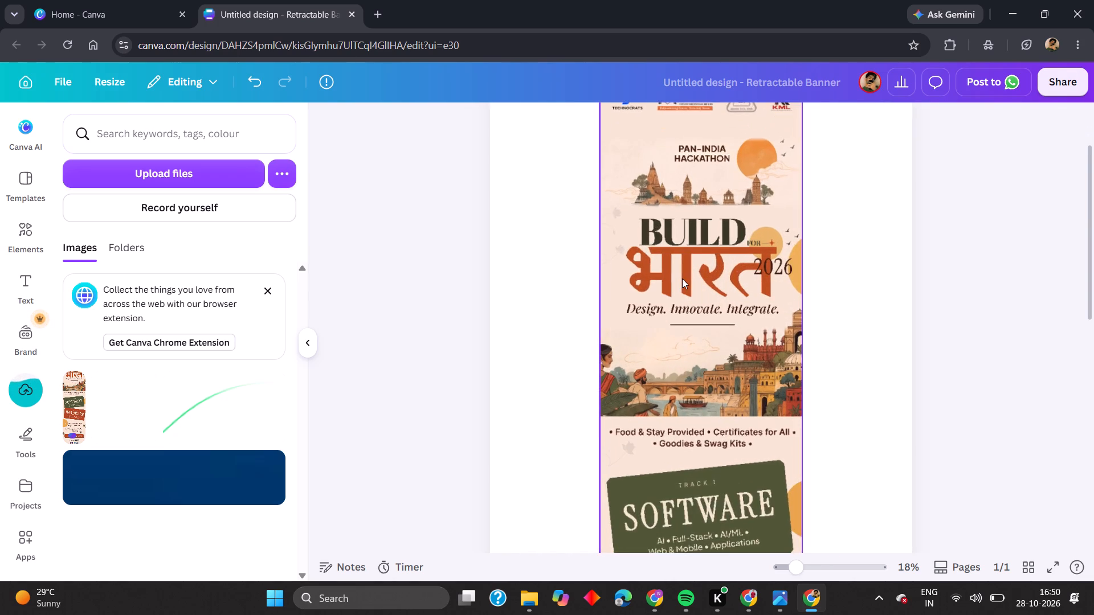
Examine the placed poster up close from the header logos to the bottom logo strip, checking the artwork and section transitions.
scroll(682, 278, "right", 1)
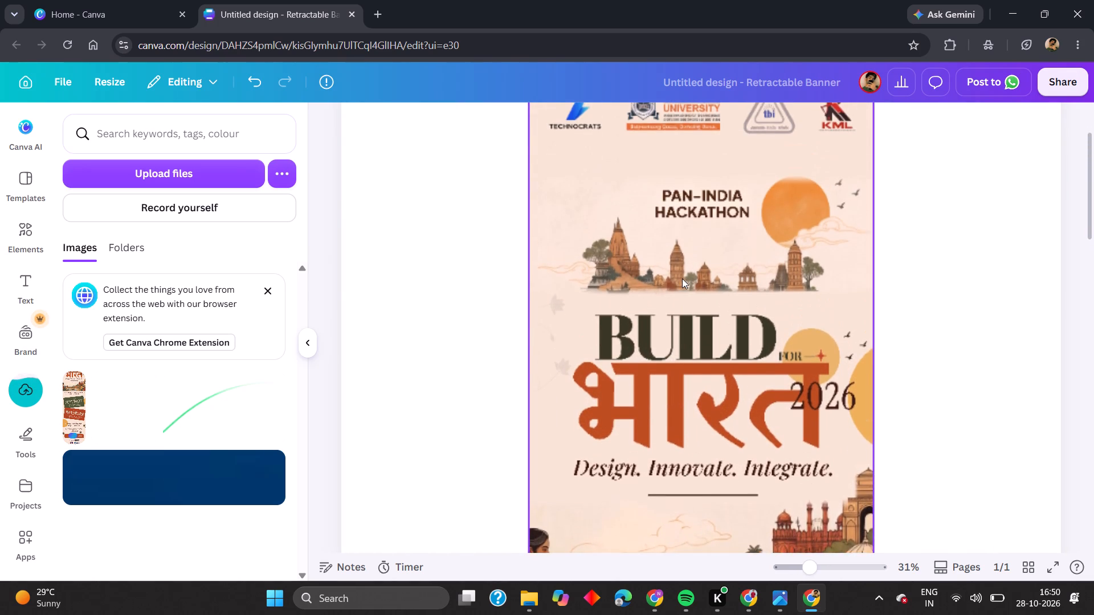
scroll(682, 278, "right", 1)
scroll(682, 278, "up", 1)
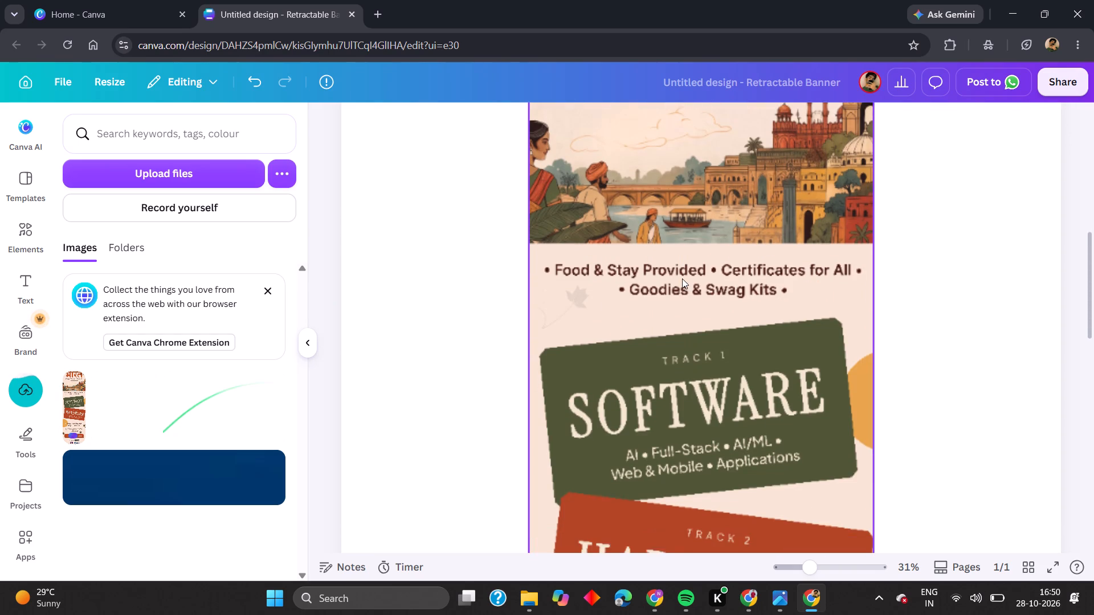
scroll(682, 278, "up", 2)
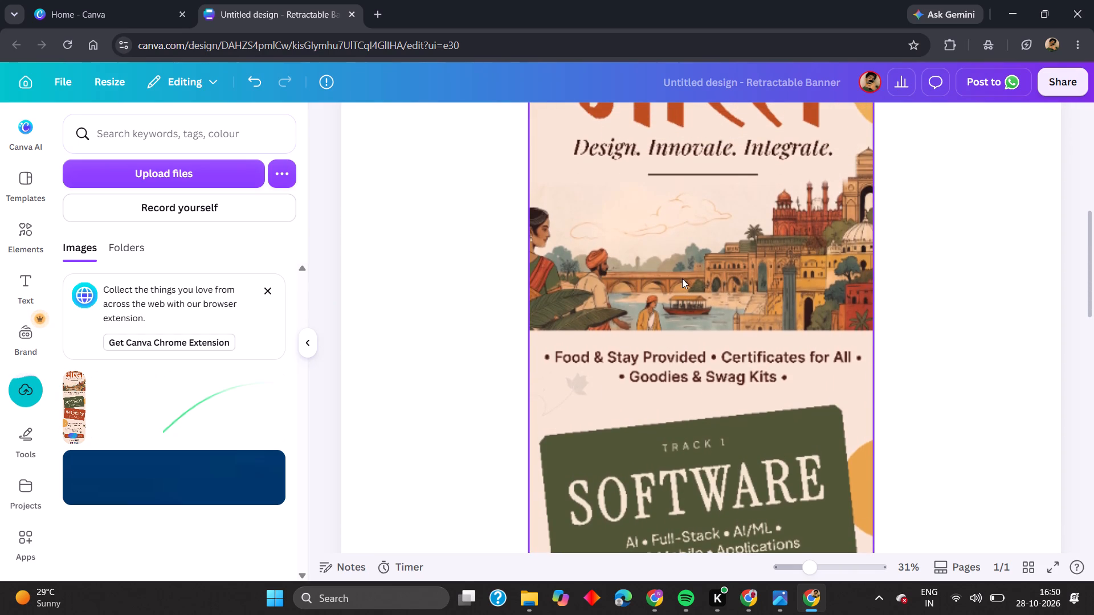
scroll(682, 278, "up", 2)
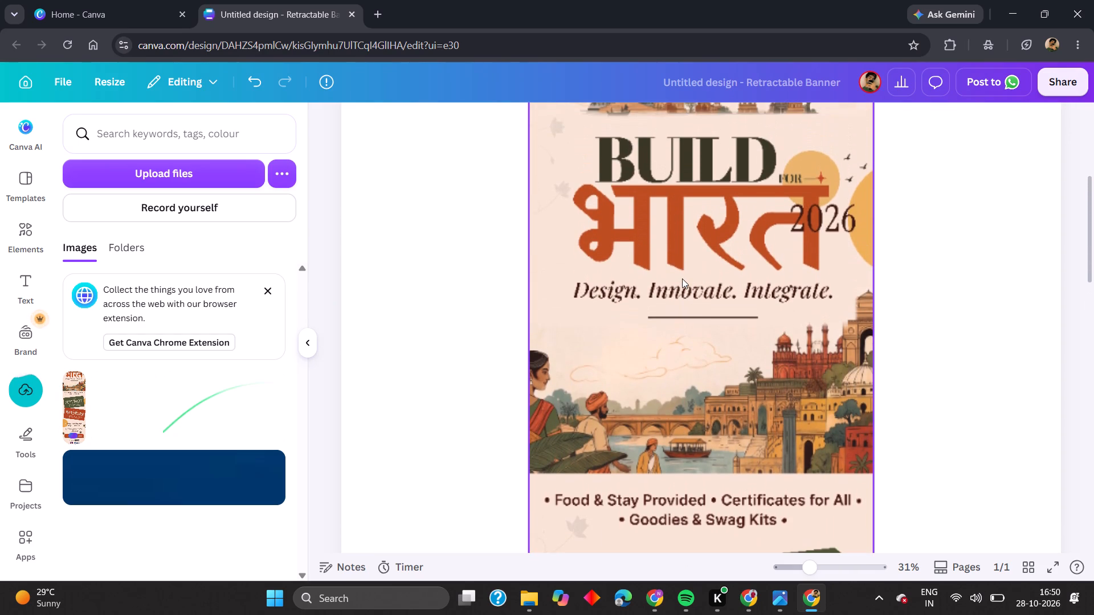
scroll(682, 278, "down", 1)
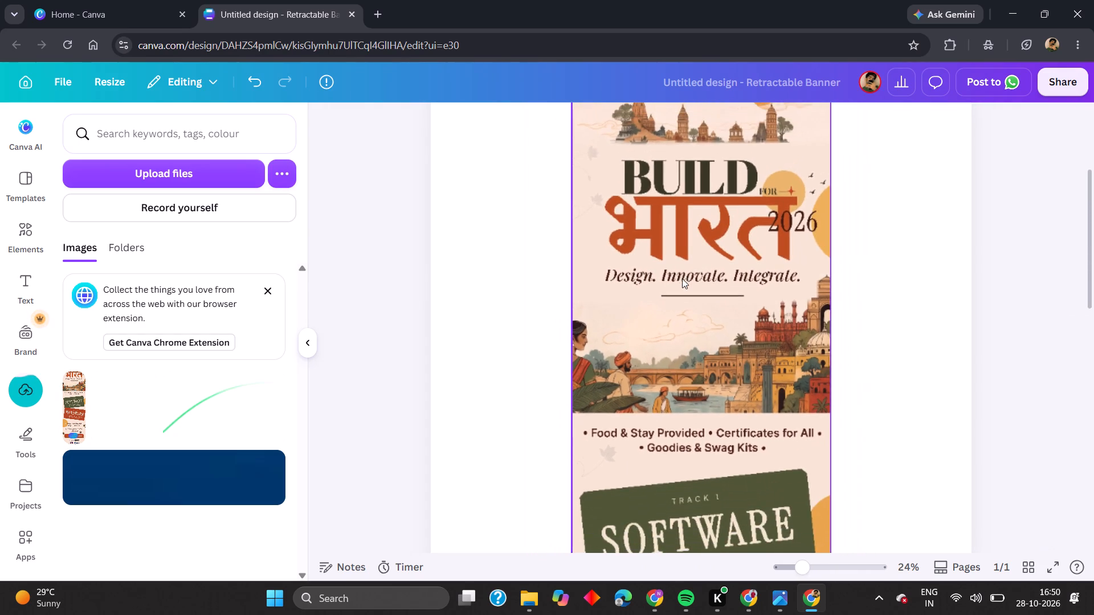
scroll(682, 278, "down", 2)
scroll(682, 278, "up", 1)
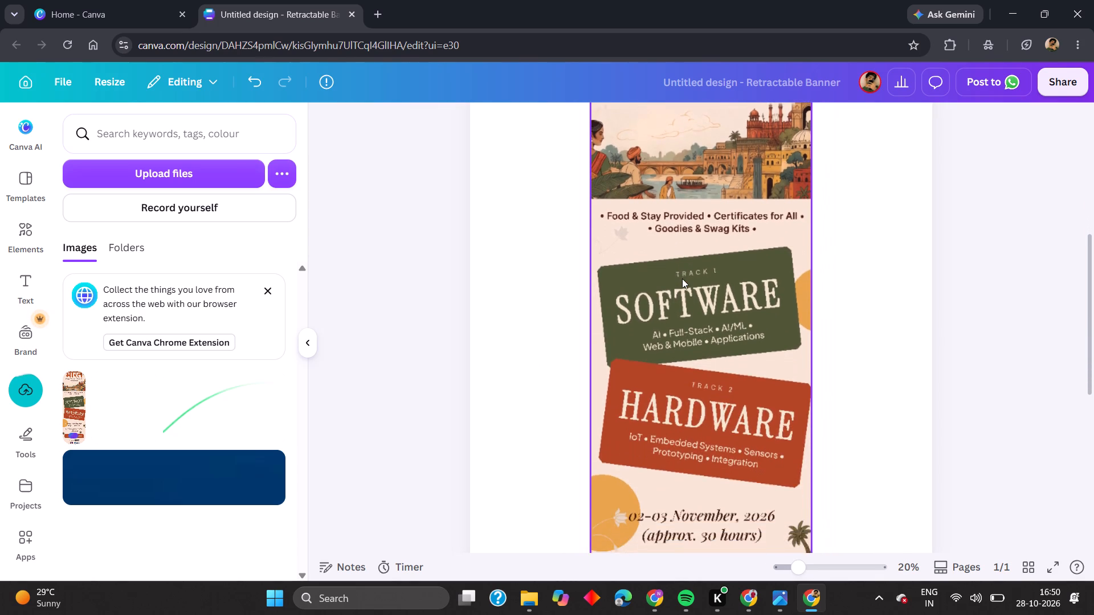
scroll(682, 278, "up", 2)
scroll(703, 360, "down", 2)
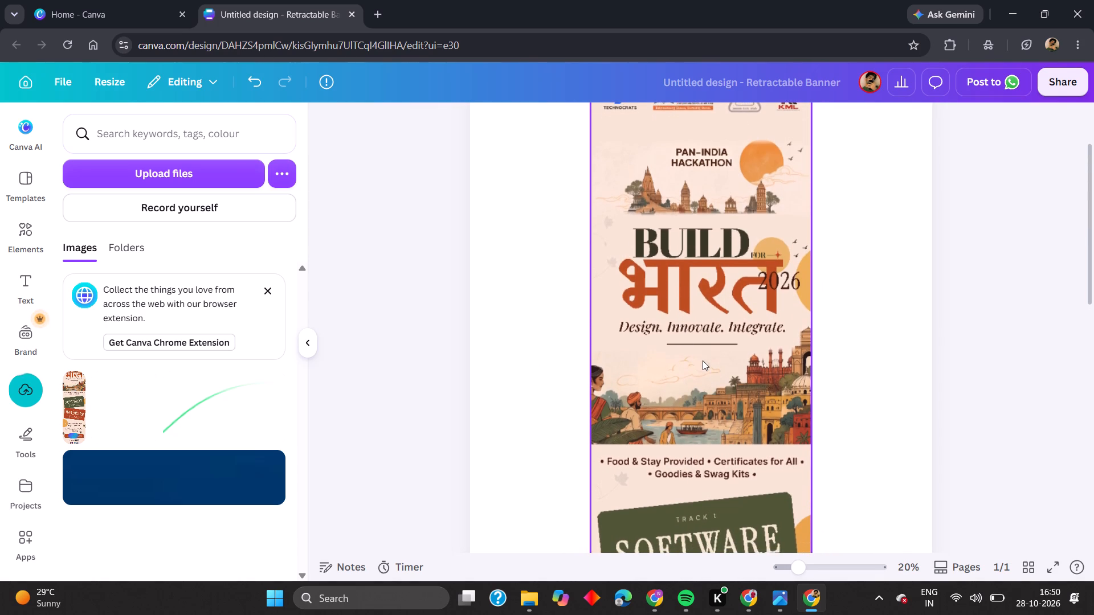
scroll(703, 360, "down", 5)
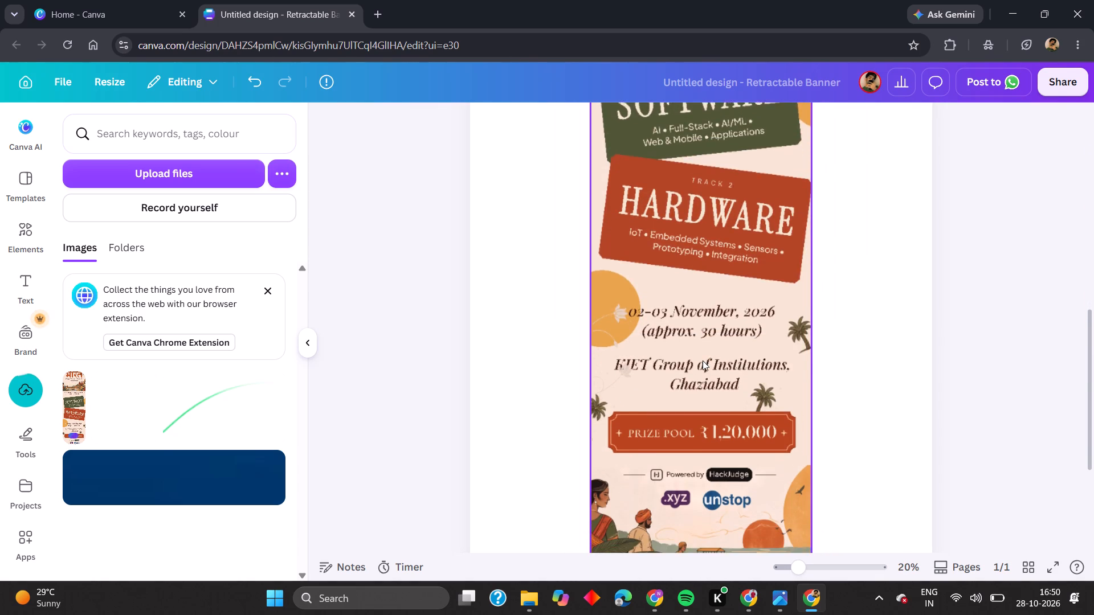
scroll(703, 360, "down", 2)
scroll(703, 360, "up", 1)
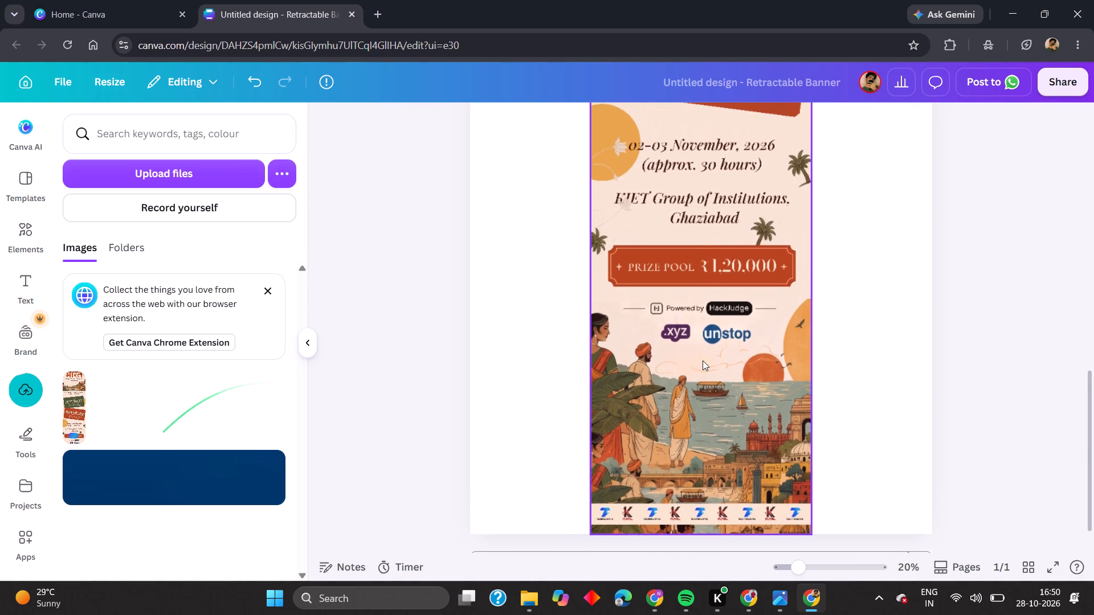
scroll(703, 360, "up", 3)
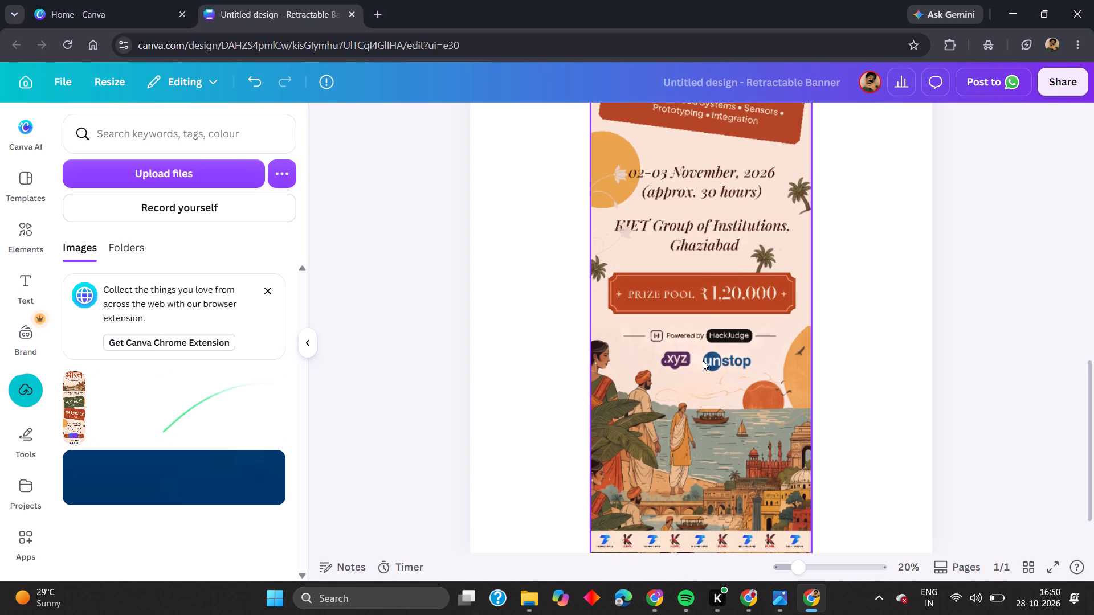
scroll(703, 360, "up", 2)
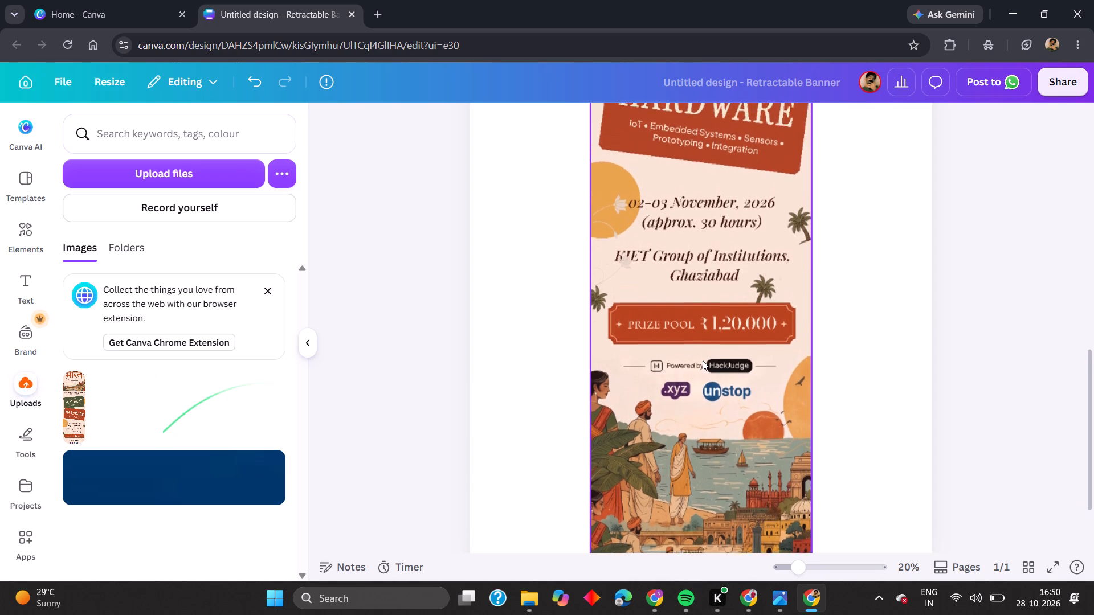
scroll(703, 360, "up", 2)
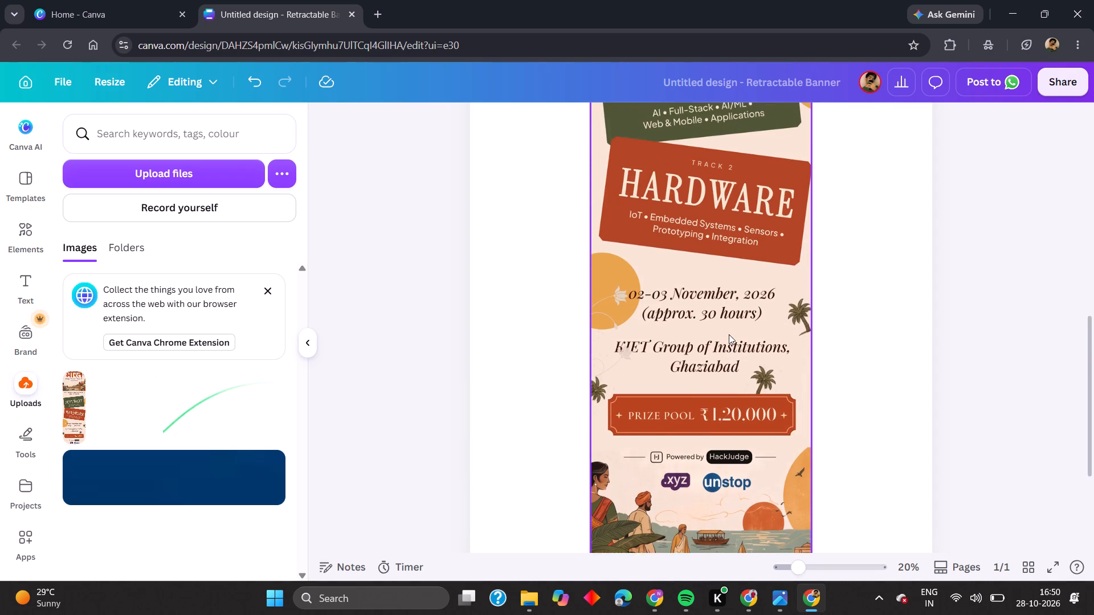
scroll(729, 334, "up", 1)
scroll(729, 334, "down", 4)
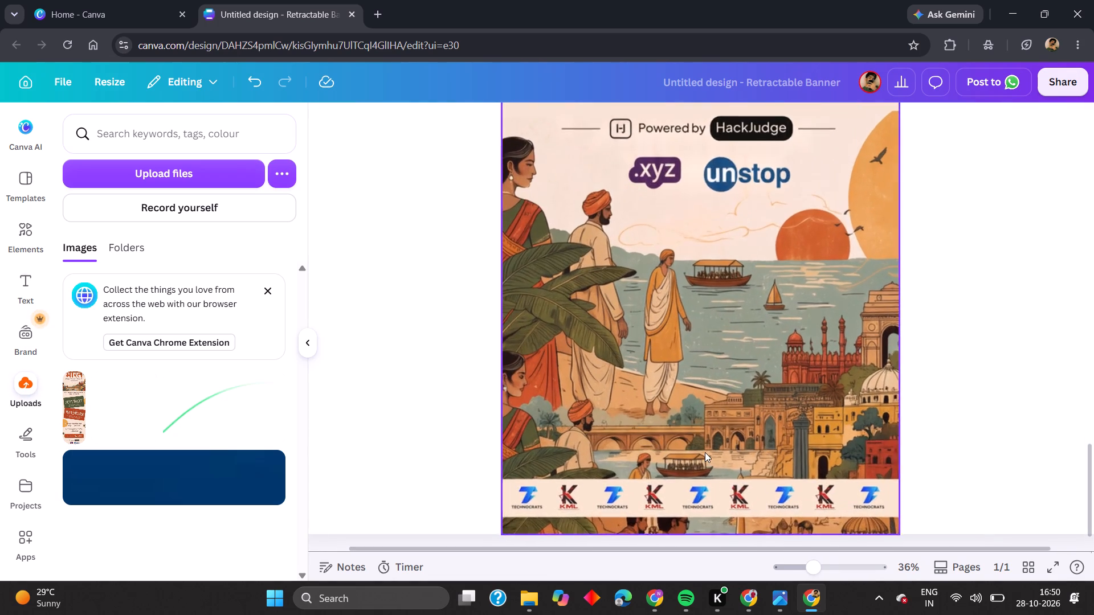
scroll(705, 452, "down", 2)
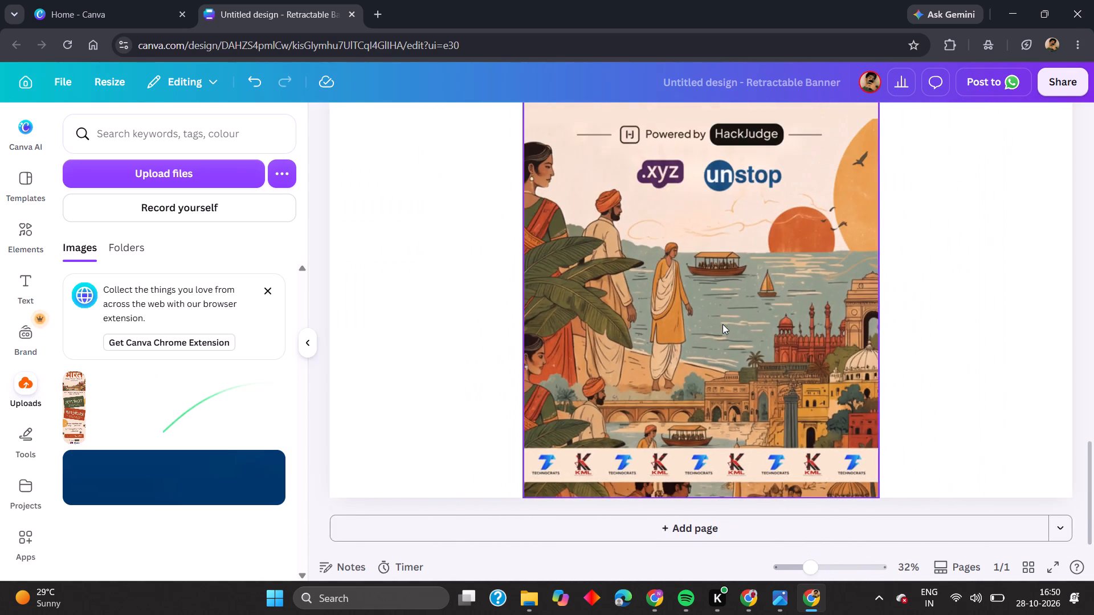
scroll(722, 324, "up", 2)
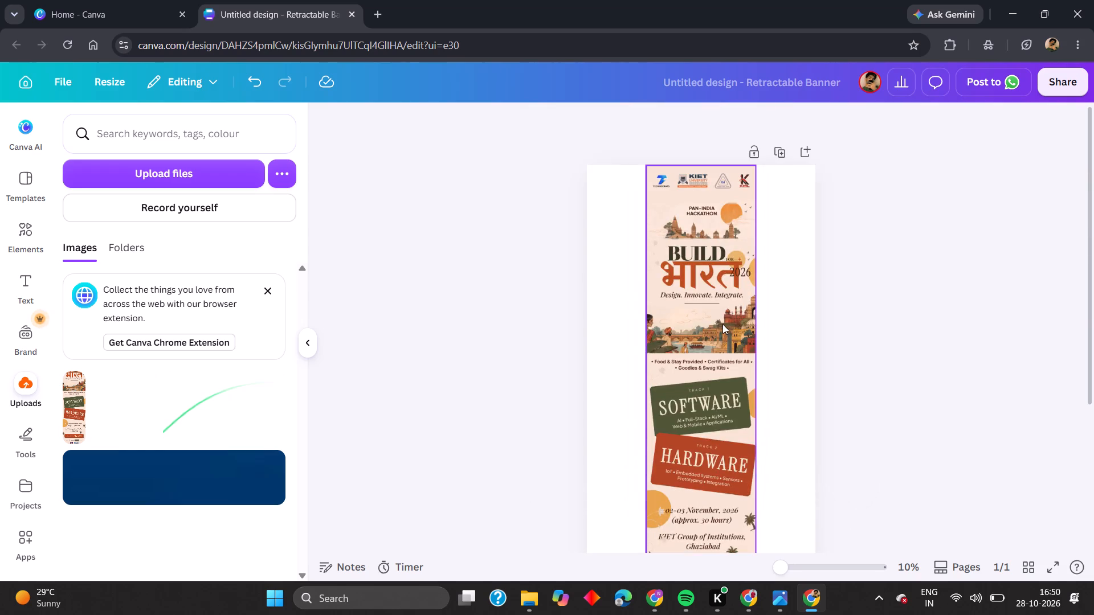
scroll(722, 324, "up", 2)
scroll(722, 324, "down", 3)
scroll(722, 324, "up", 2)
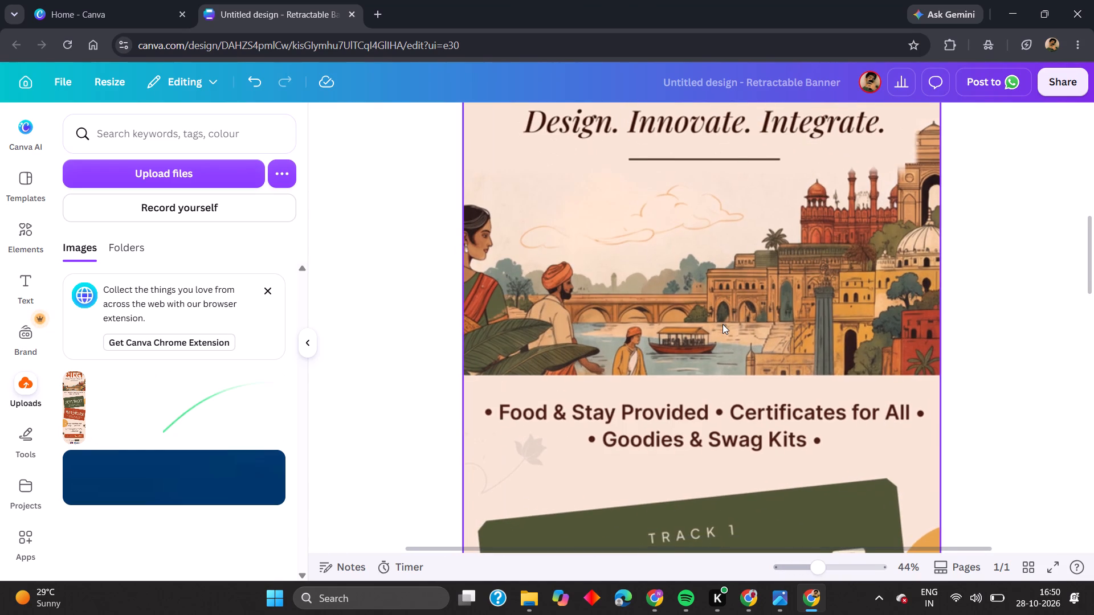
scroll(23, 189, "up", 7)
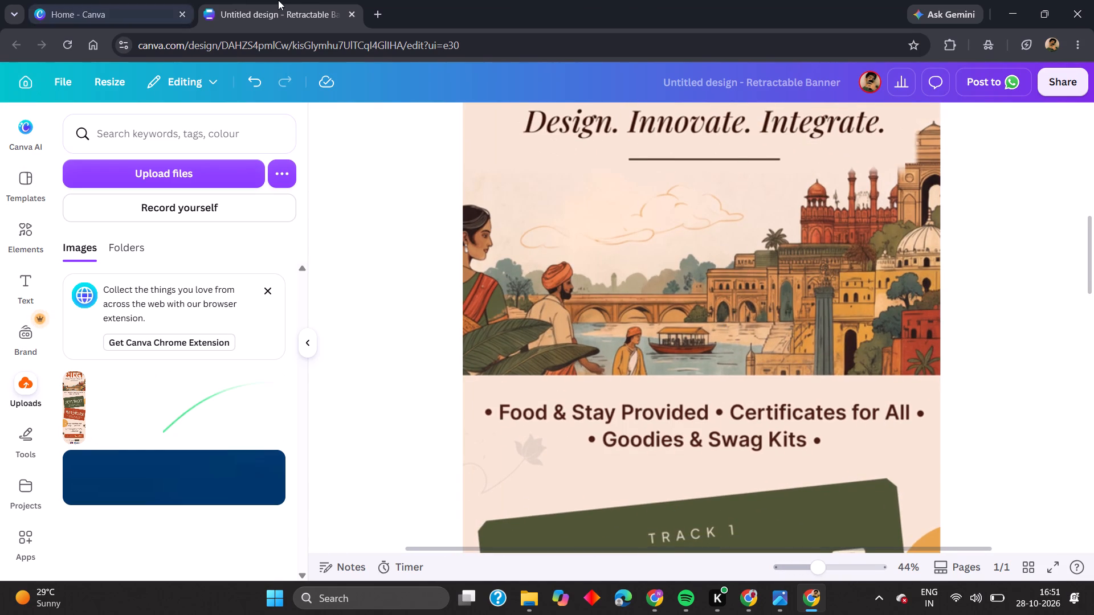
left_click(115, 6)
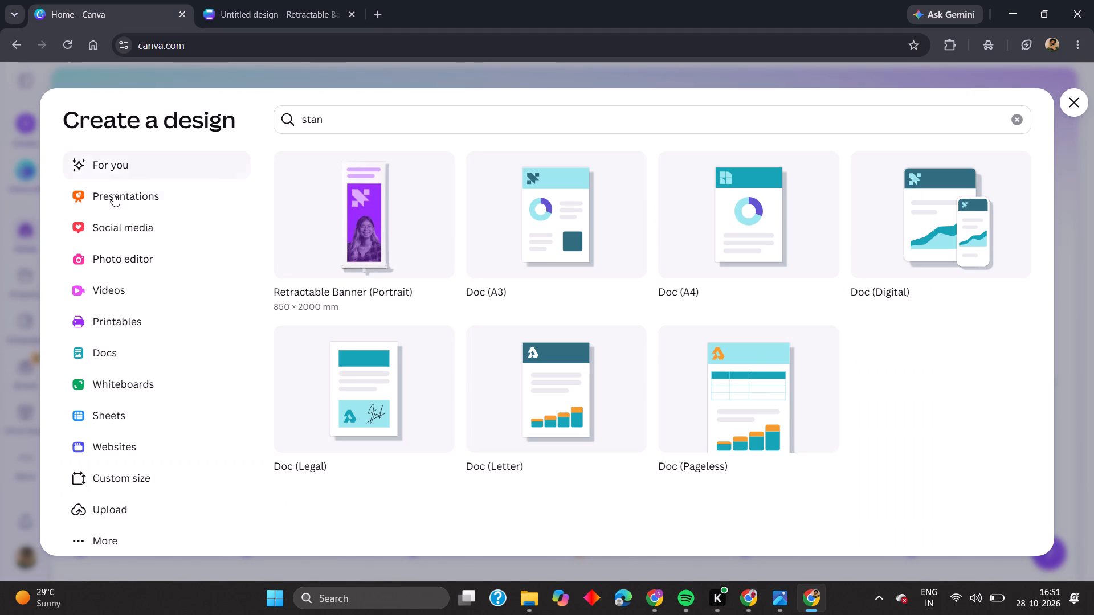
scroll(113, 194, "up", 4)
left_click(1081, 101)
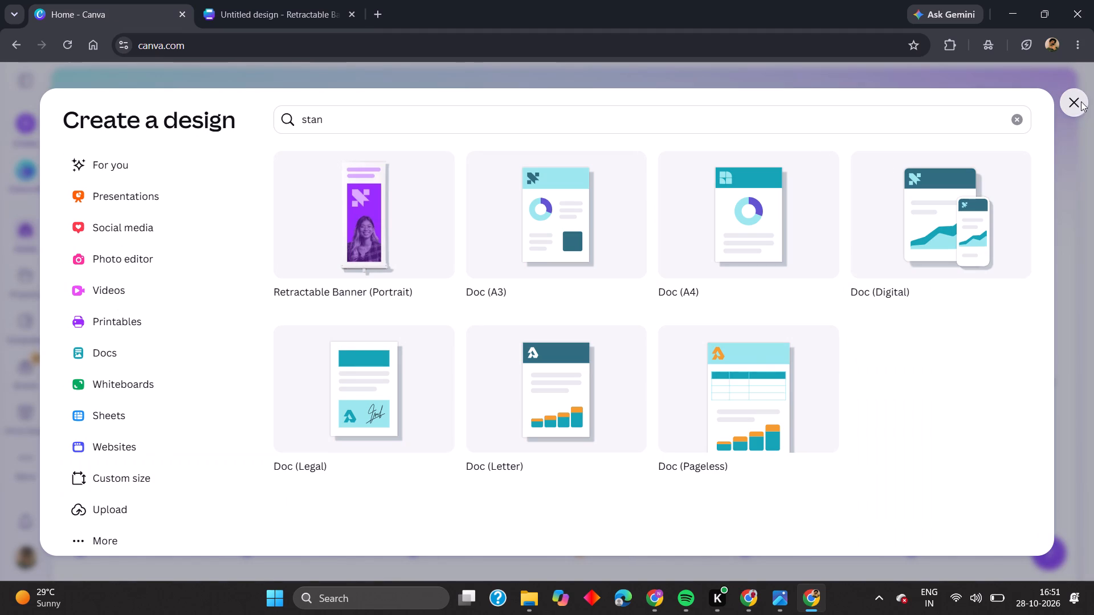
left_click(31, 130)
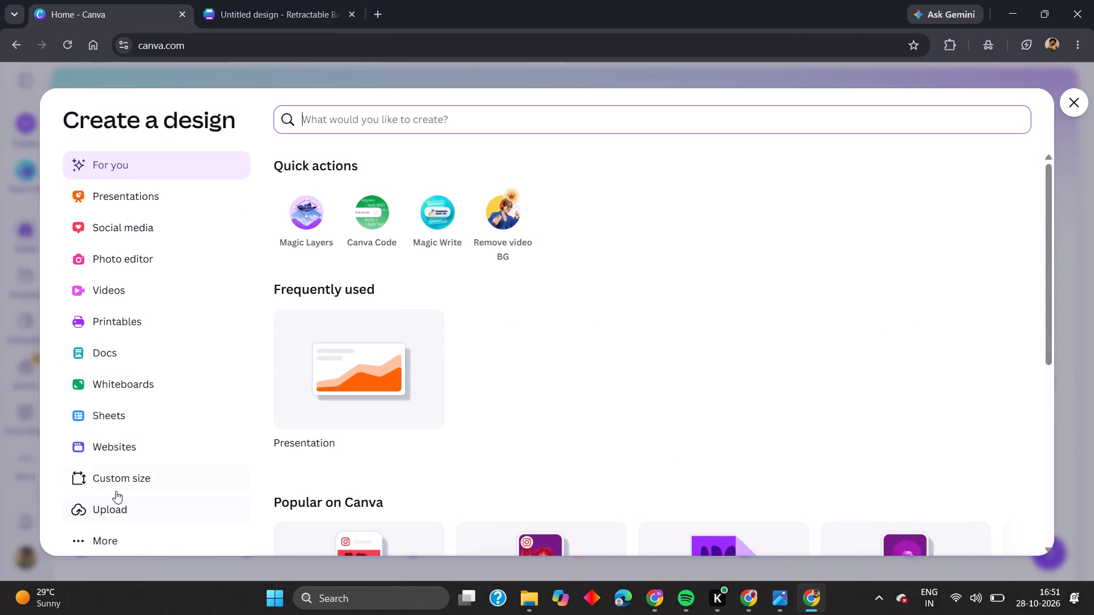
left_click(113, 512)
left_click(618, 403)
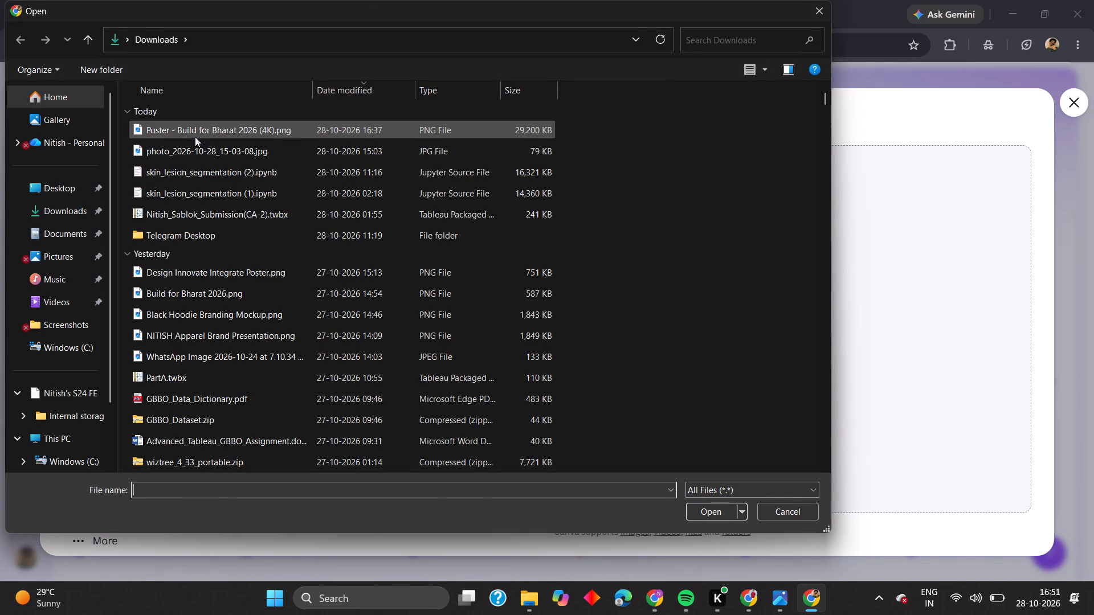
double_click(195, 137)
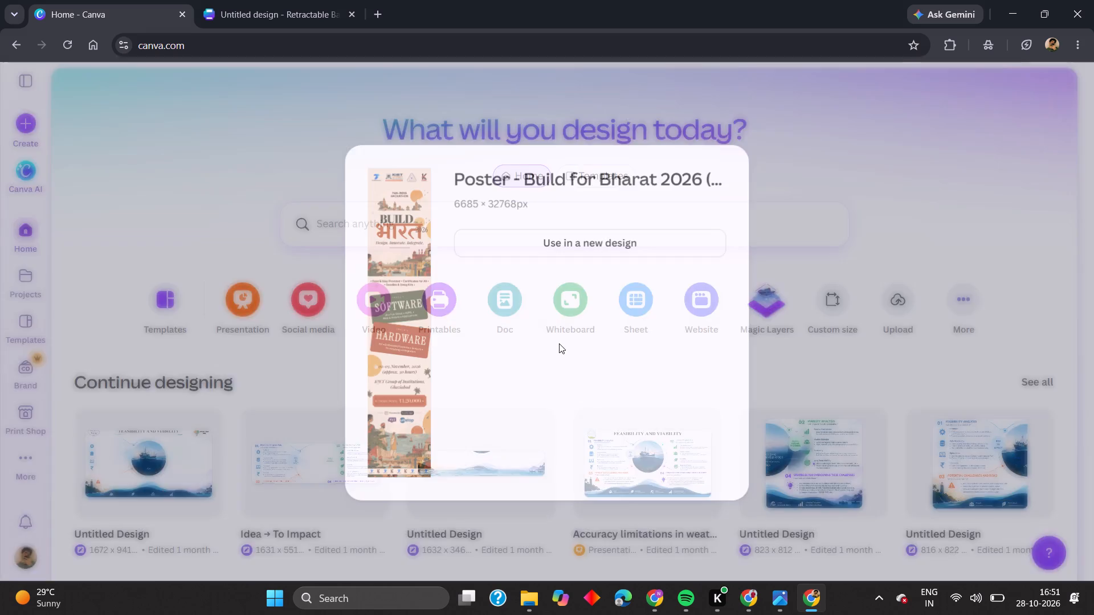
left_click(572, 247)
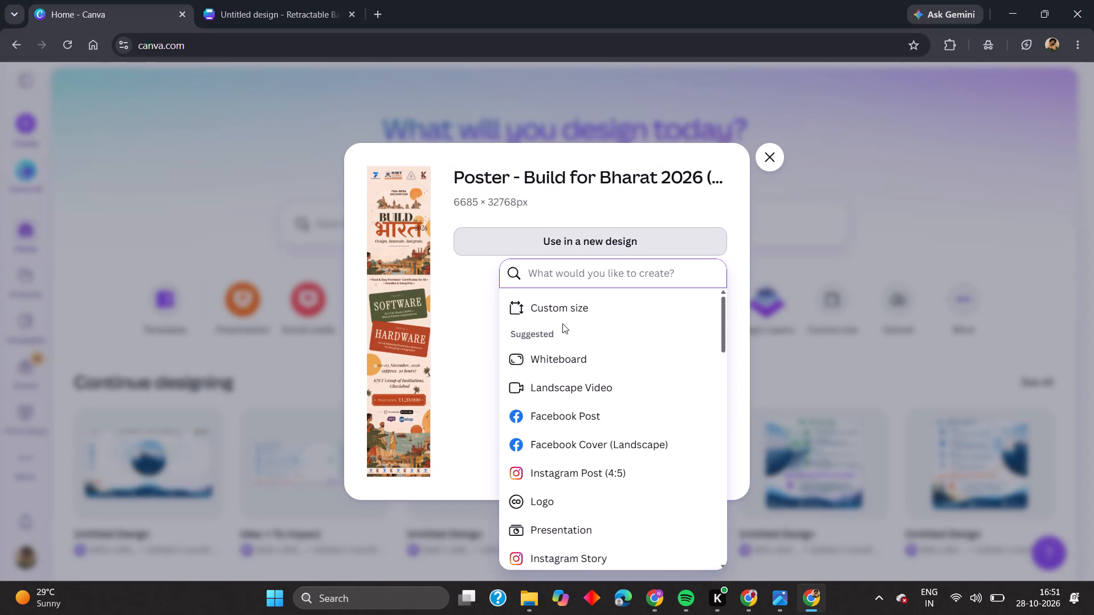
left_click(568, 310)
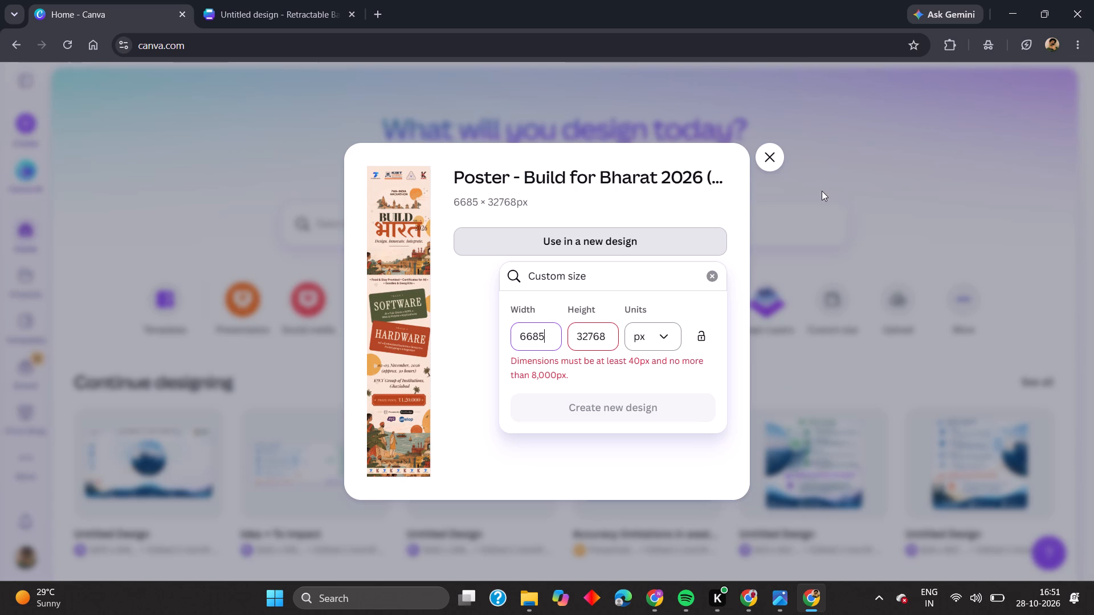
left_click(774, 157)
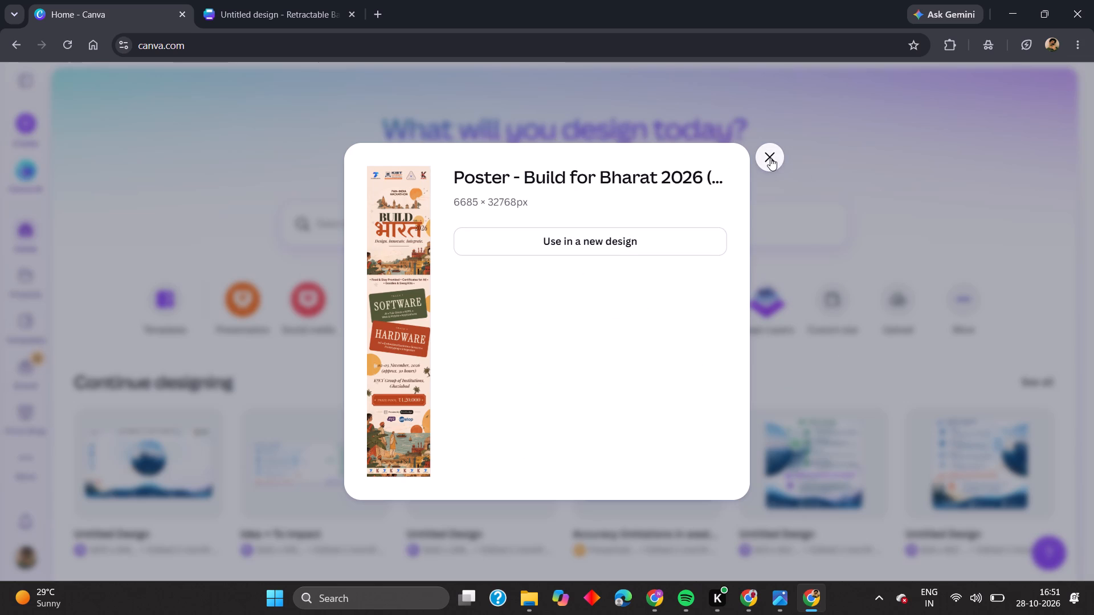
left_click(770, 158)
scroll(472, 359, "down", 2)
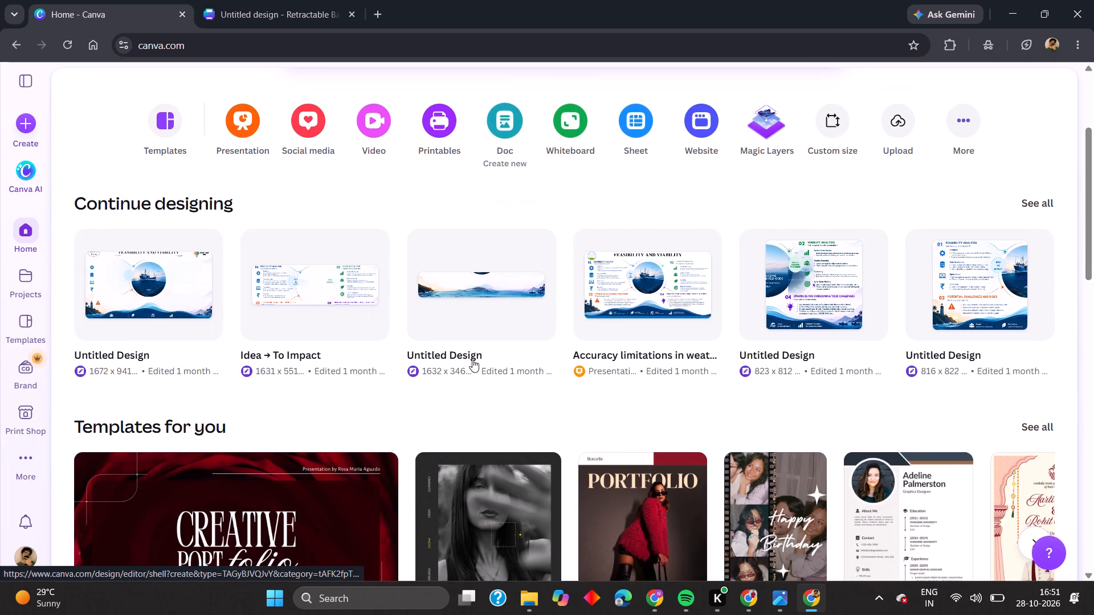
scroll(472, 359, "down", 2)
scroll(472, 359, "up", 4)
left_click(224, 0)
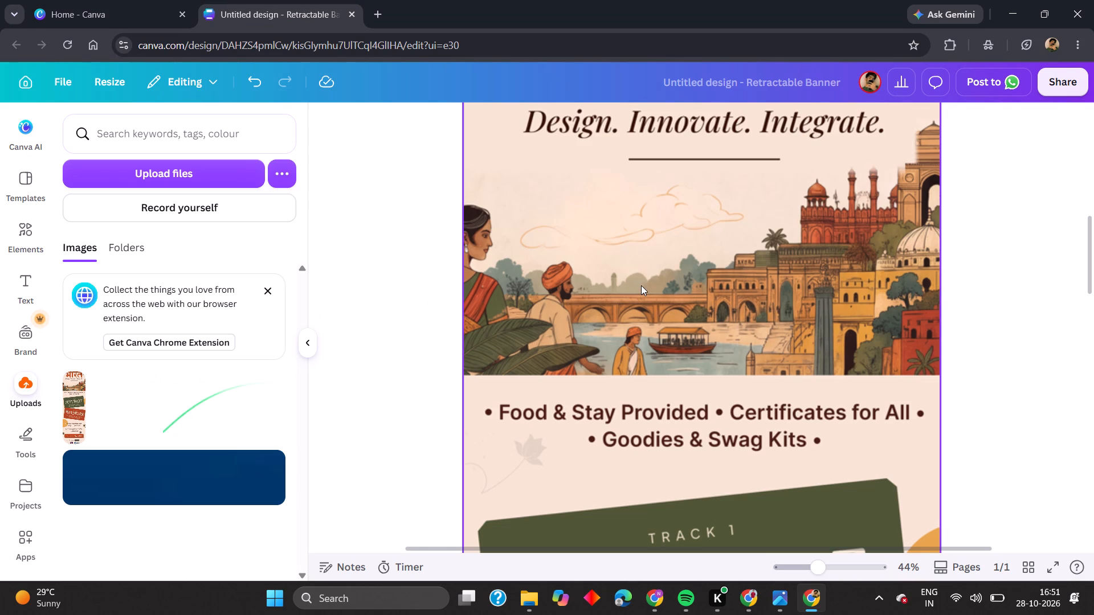
Examine the upper part of the placed poster on the banner page, from the header logos down to the riverside illustration.
scroll(641, 285, "up", 6)
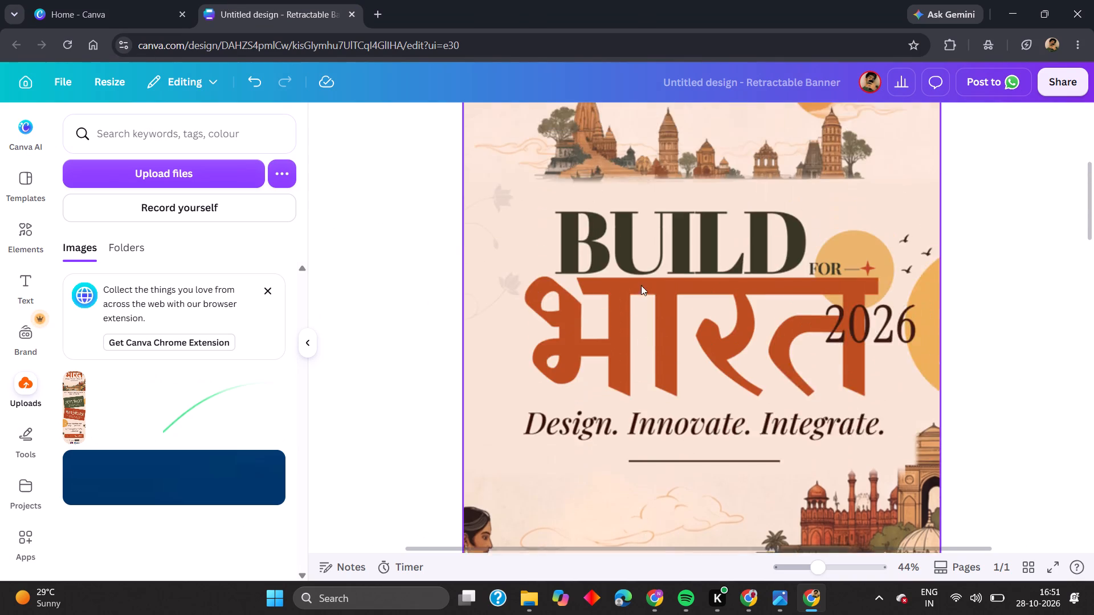
scroll(641, 285, "up", 3)
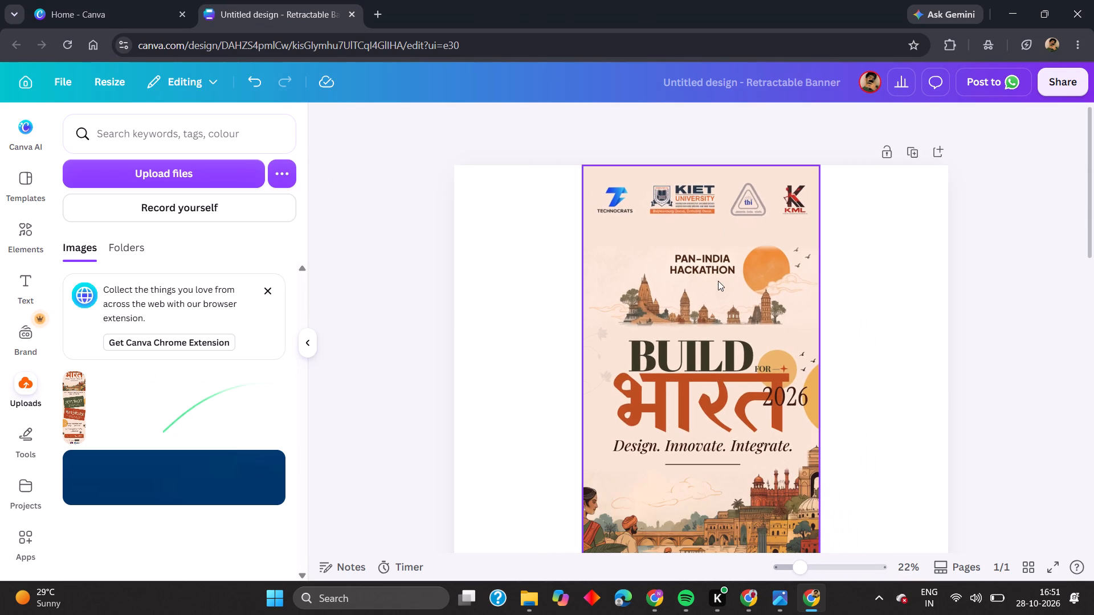
scroll(738, 310, "down", 7)
scroll(738, 310, "up", 1)
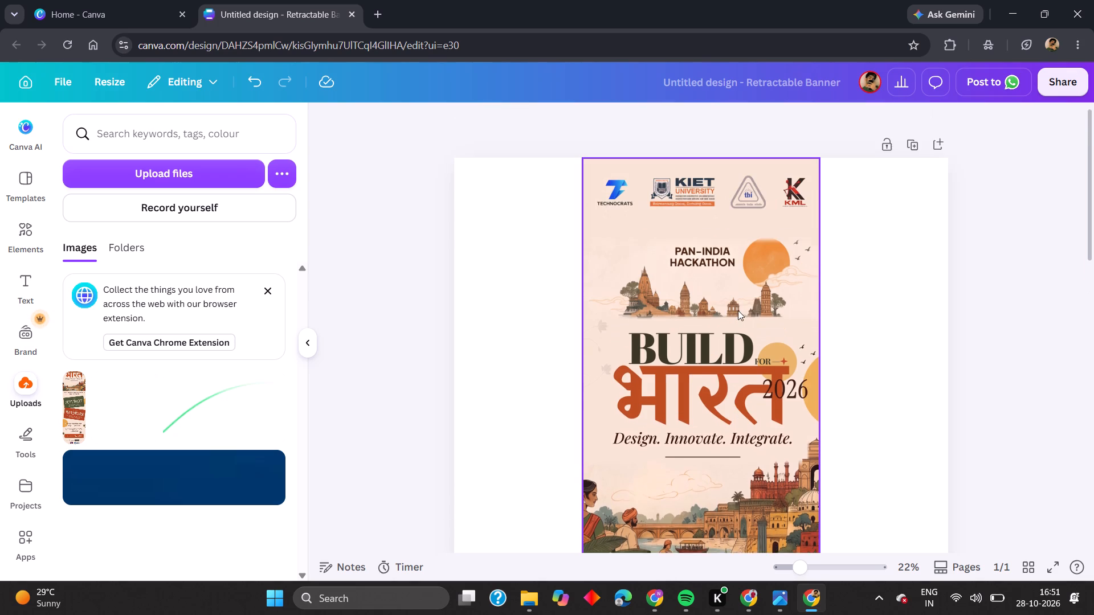
scroll(738, 310, "up", 1)
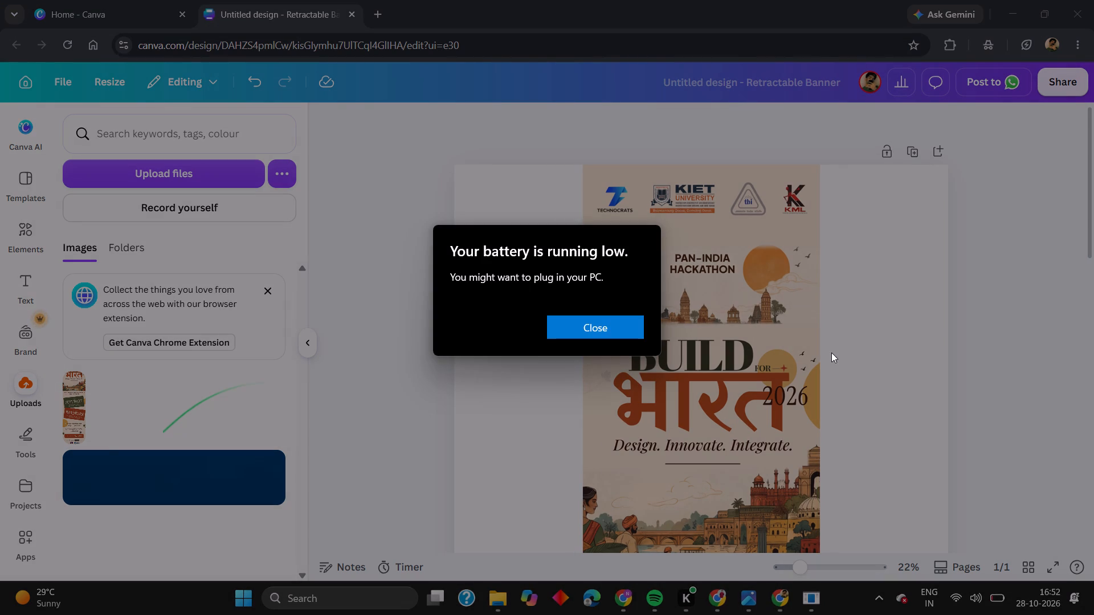
Dismiss the low-battery notice.
left_click(601, 325)
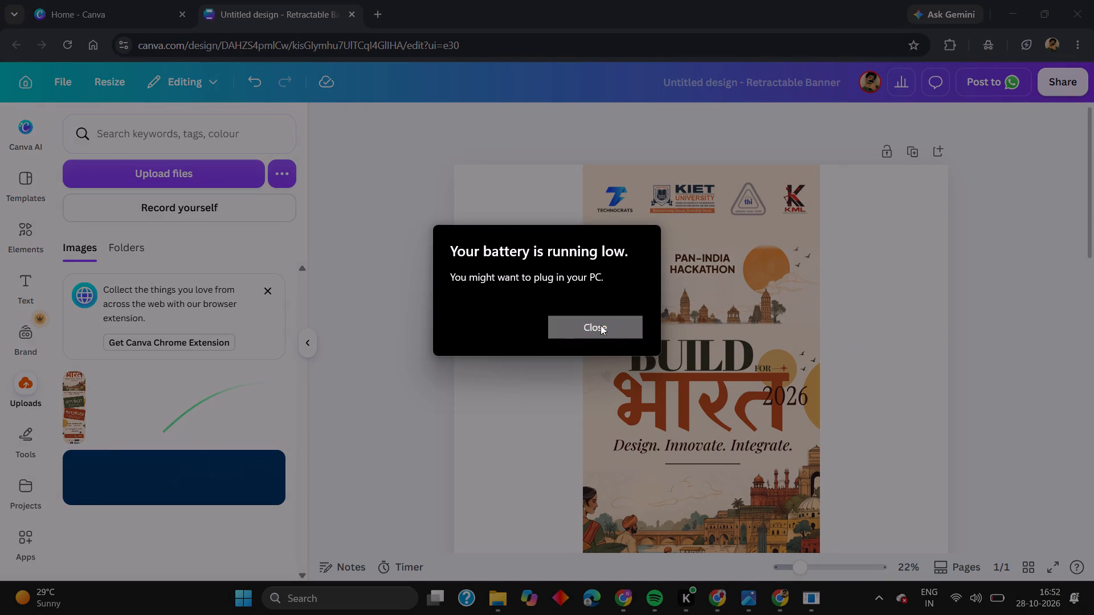
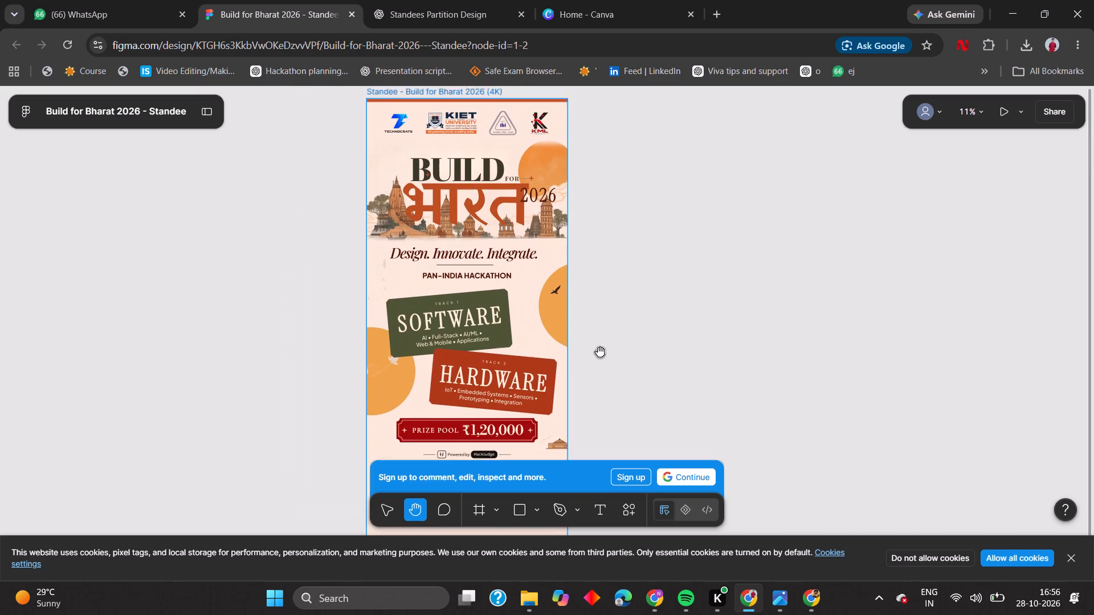
Examine the Build for Bharat 2026 standee in Figma, from the header logos down to the sponsor logos and riverside illustration.
scroll(600, 352, "up", 1)
scroll(600, 352, "down", 1)
scroll(600, 352, "right", 1)
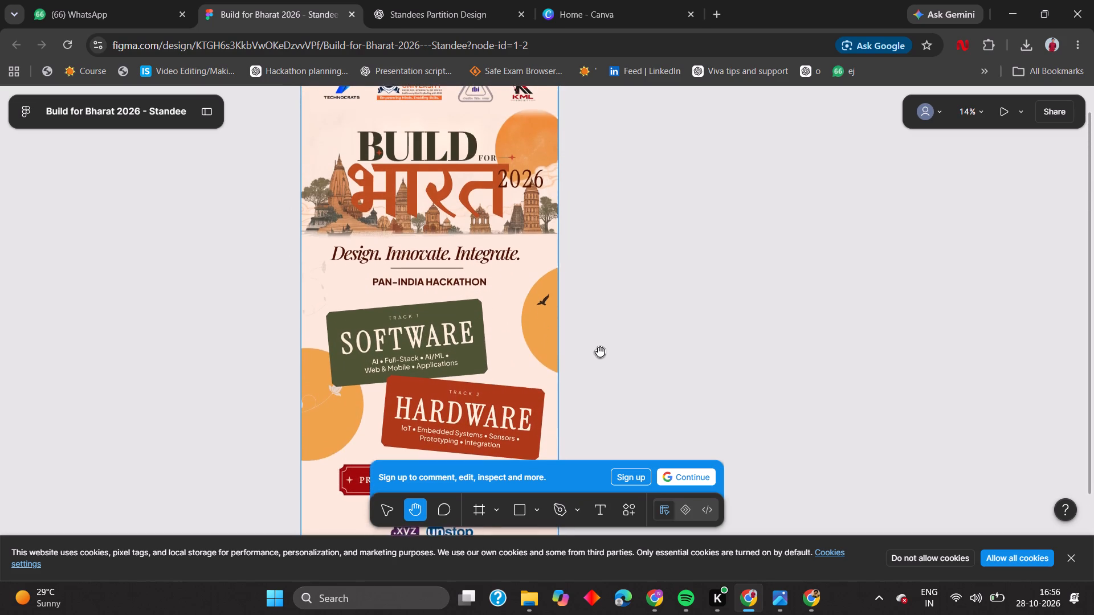
scroll(600, 352, "right", 1)
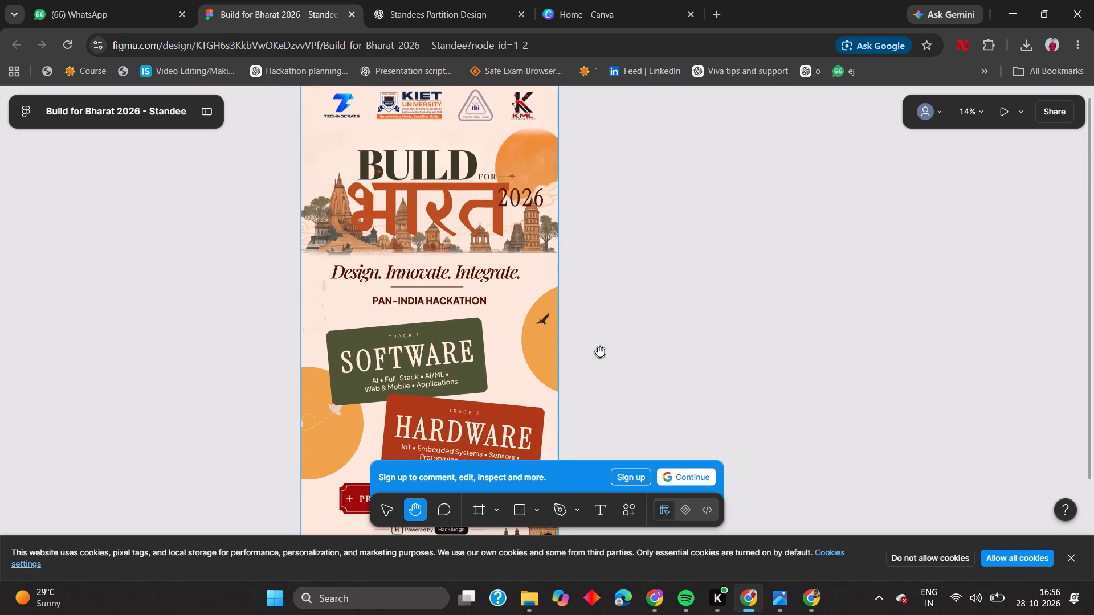
scroll(600, 352, "right", 1)
scroll(600, 352, "down", 1)
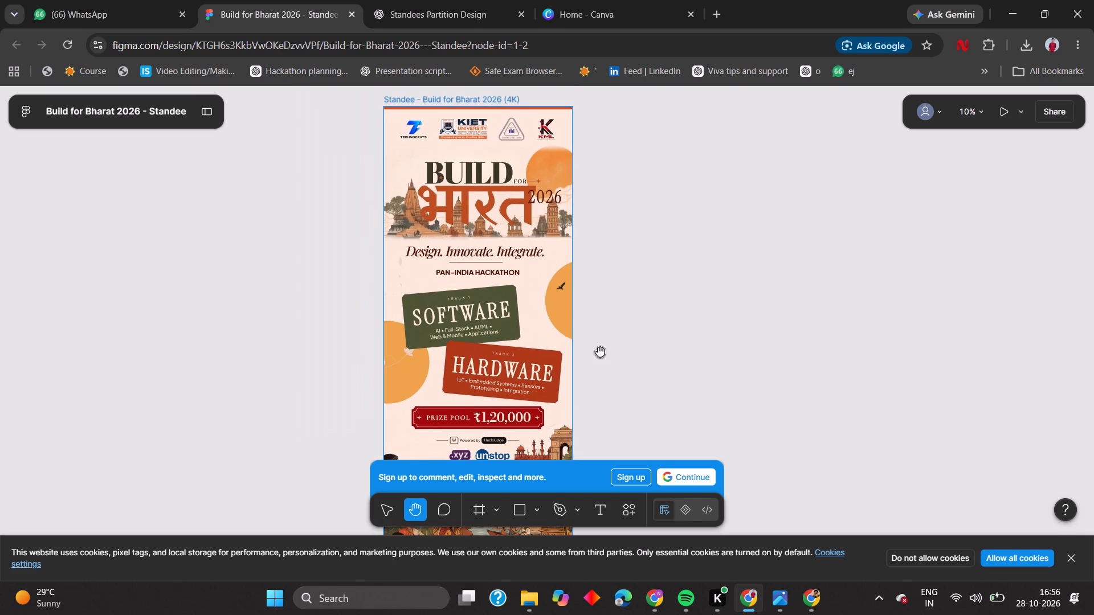
scroll(600, 352, "right", 1)
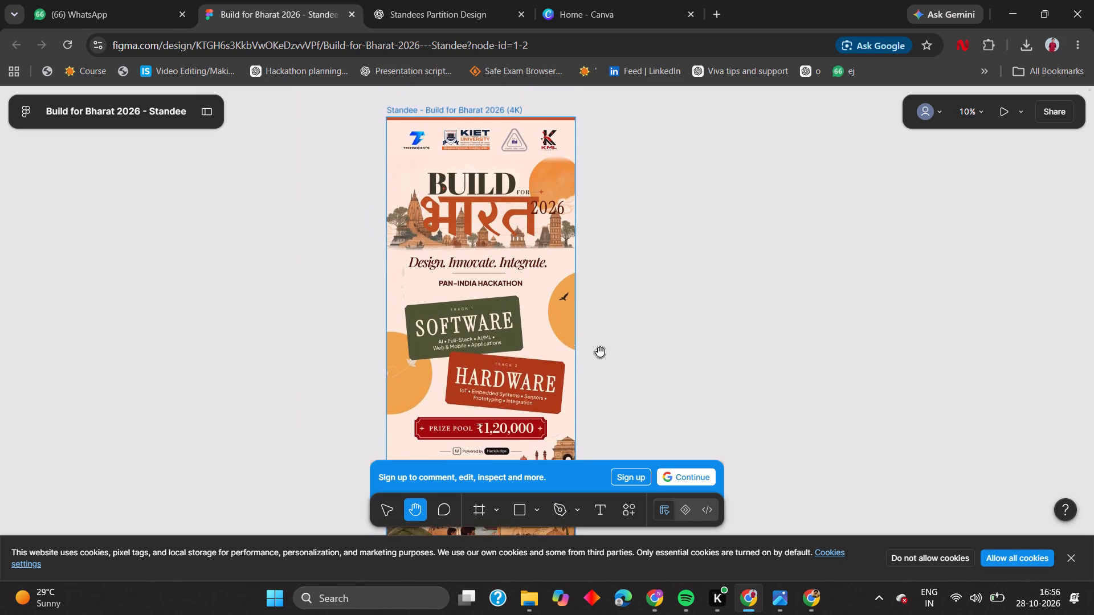
scroll(600, 352, "right", 1)
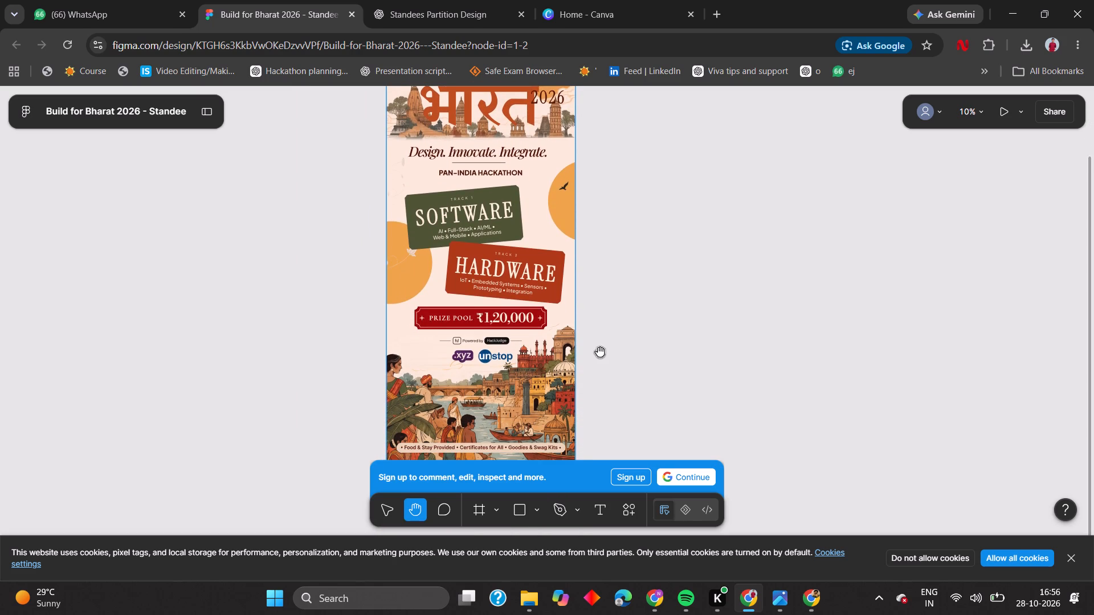
scroll(600, 352, "right", 1)
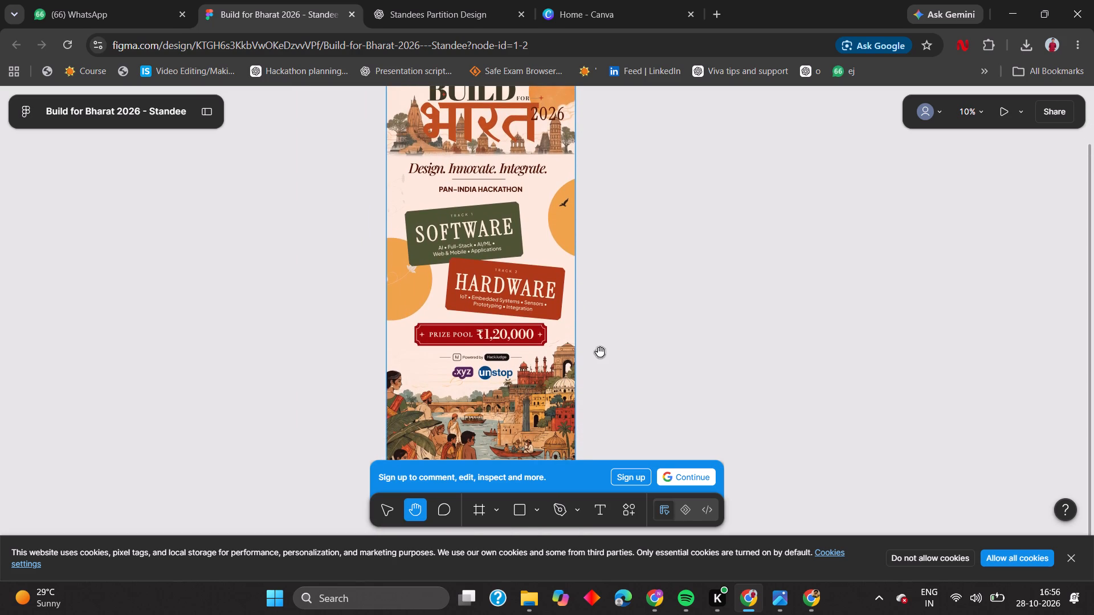
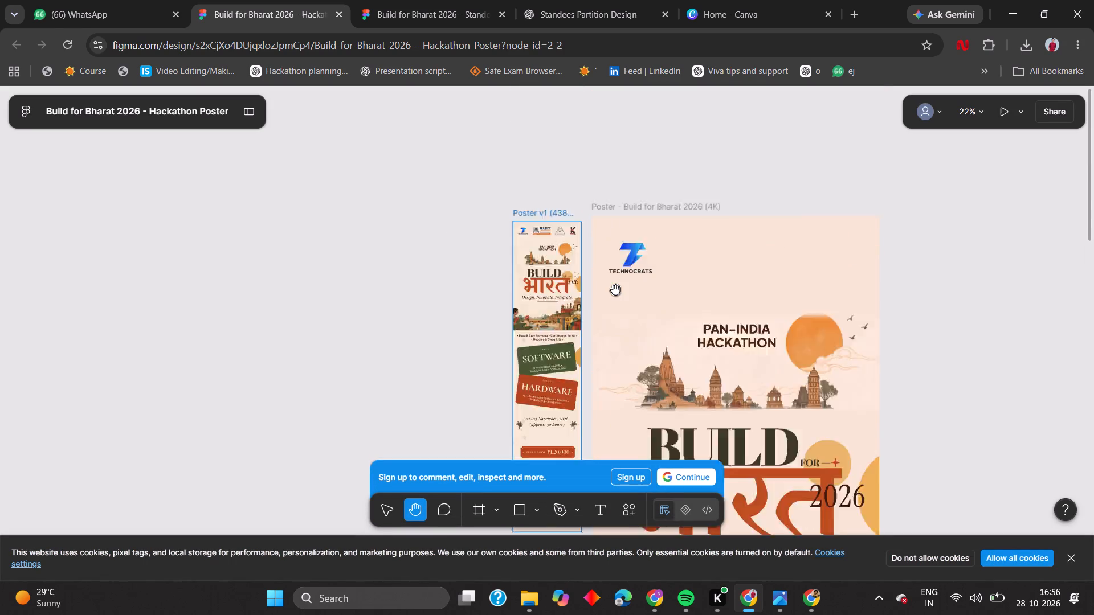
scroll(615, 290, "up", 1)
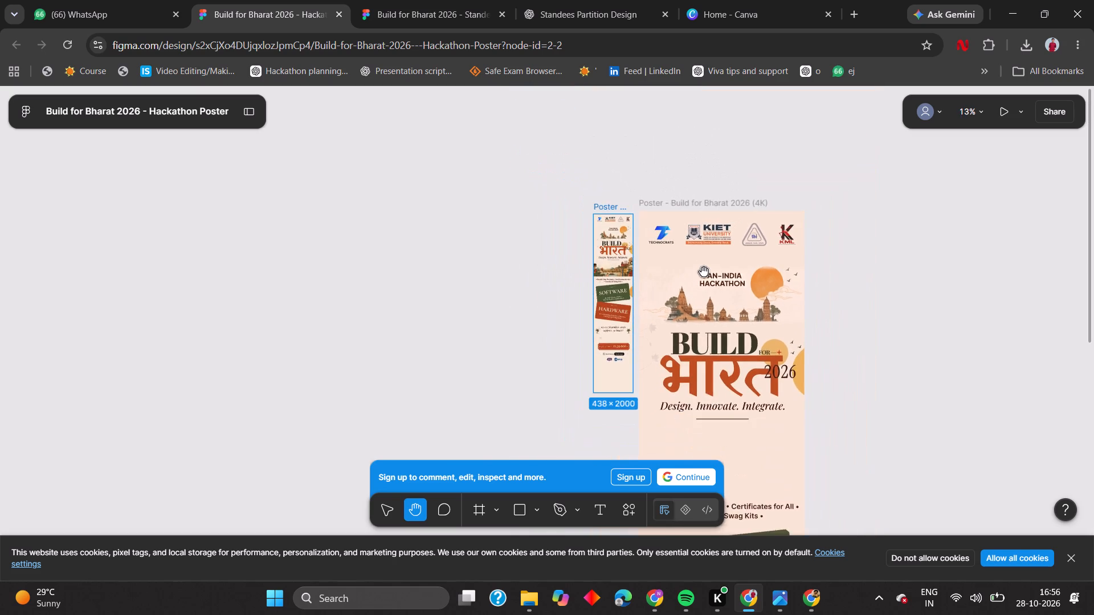
Examine the 4K hackathon poster in the Figma file, from the header logos and title to the riverside illustration.
scroll(704, 272, "down", 3)
scroll(704, 272, "up", 1)
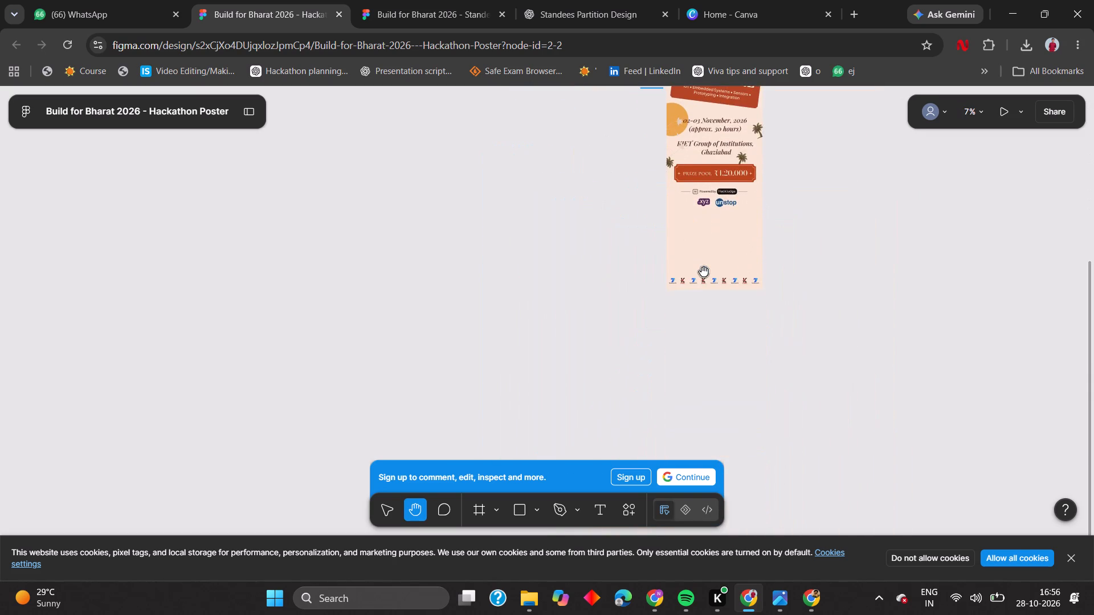
scroll(704, 272, "up", 1)
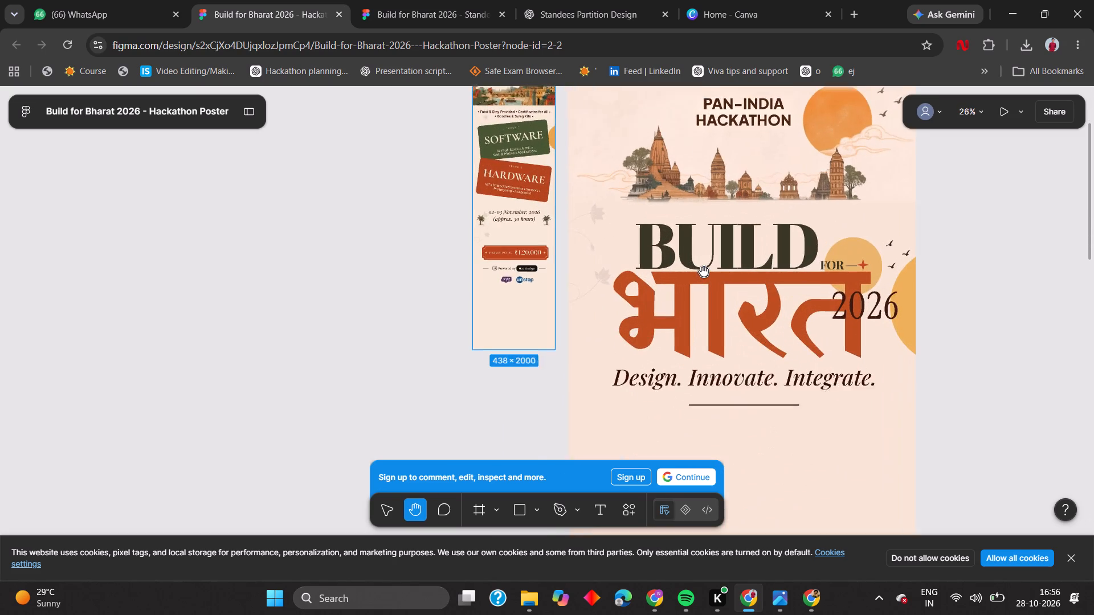
scroll(696, 270, "up", 1)
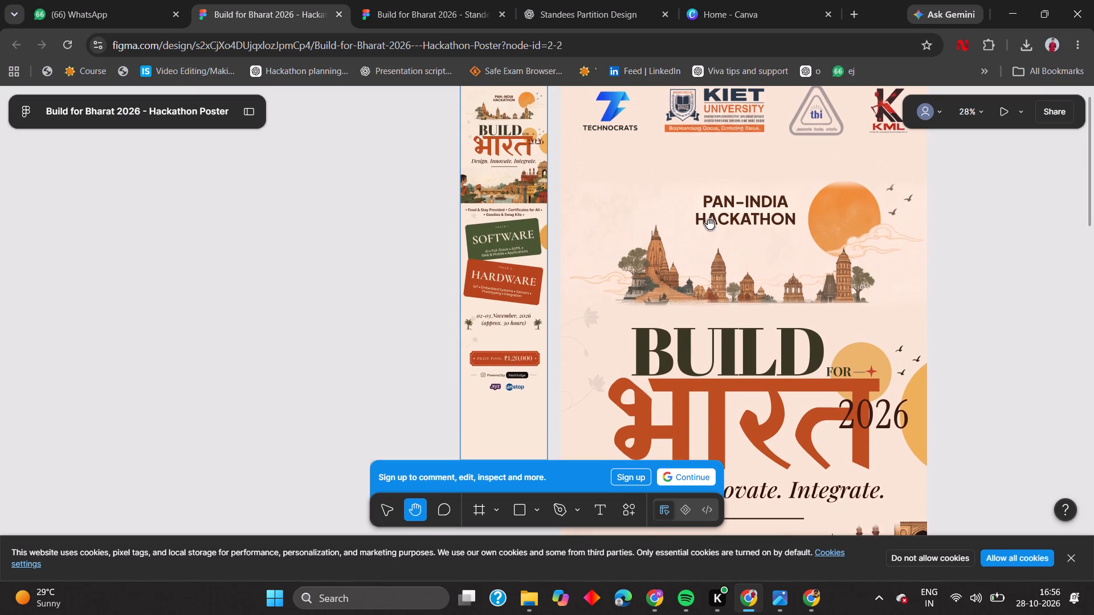
left_click_drag(710, 224, 712, 285)
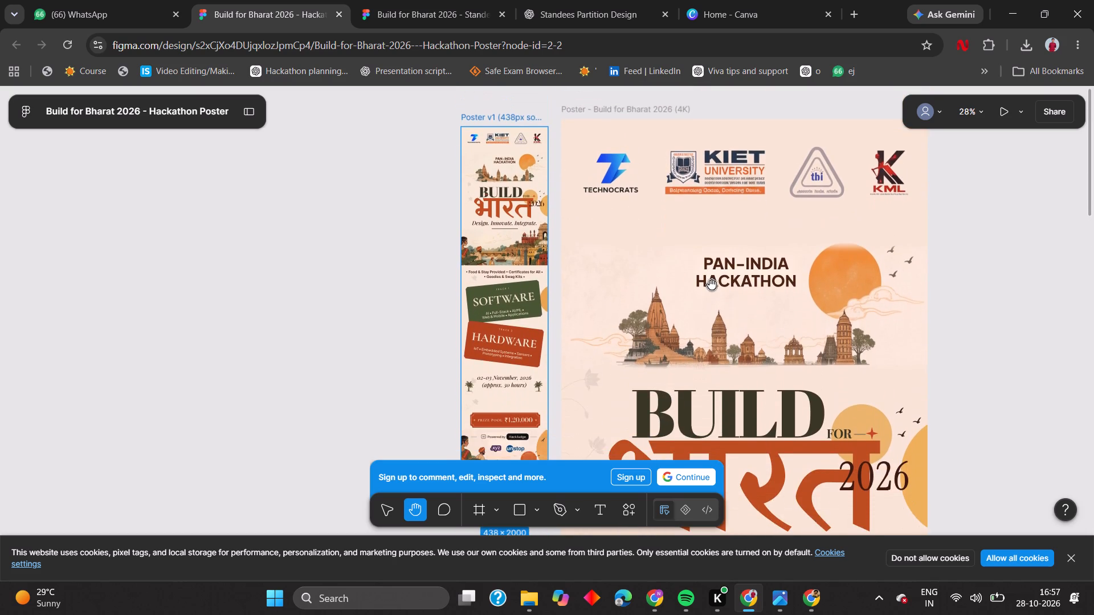
scroll(712, 285, "down", 6)
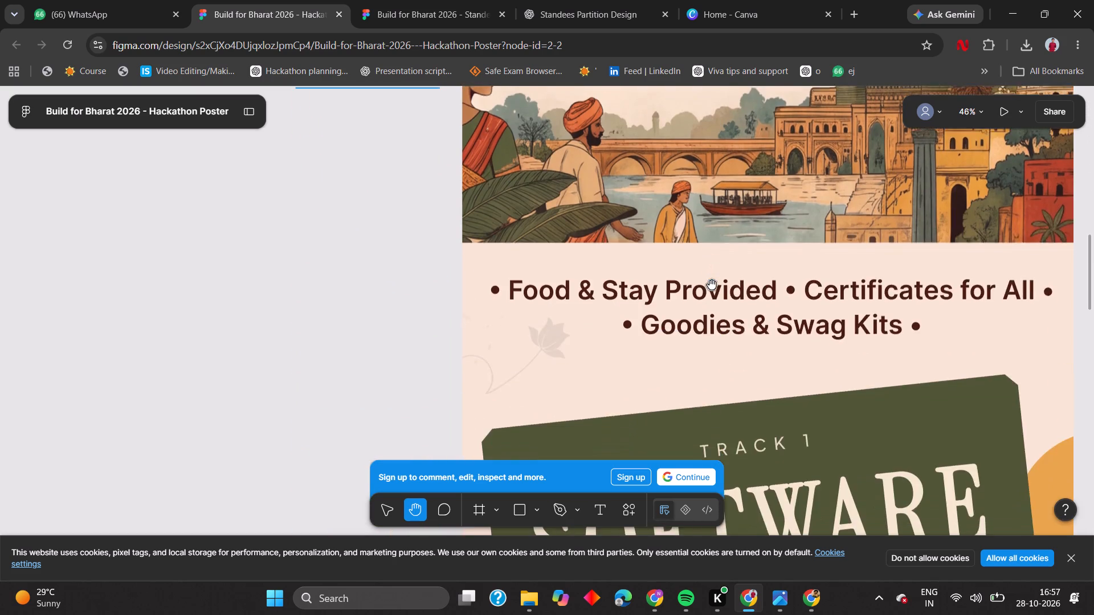
scroll(712, 285, "up", 3)
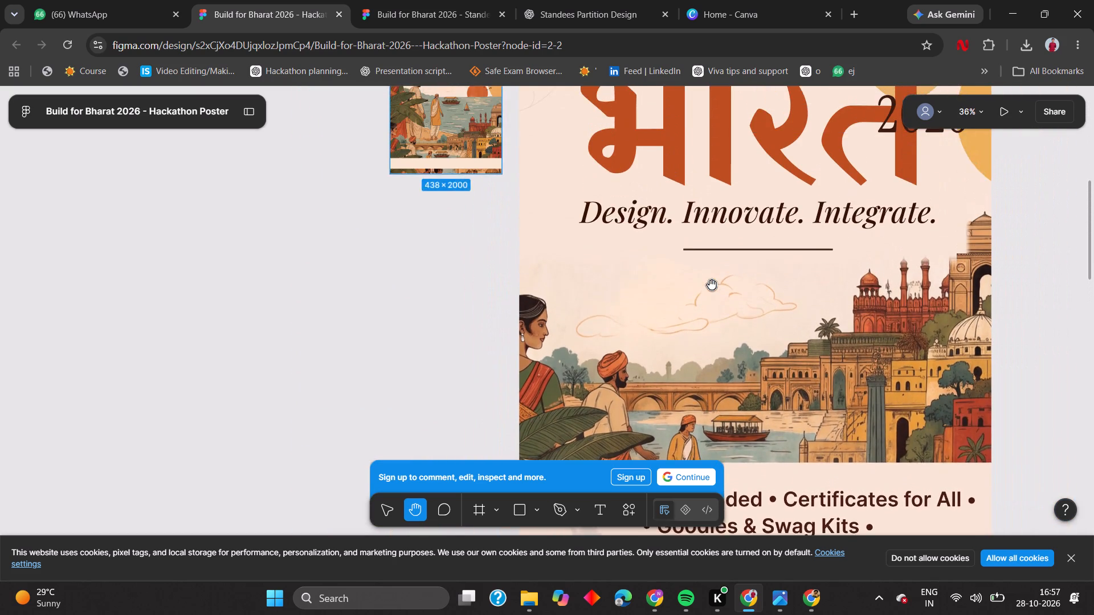
scroll(712, 285, "up", 2)
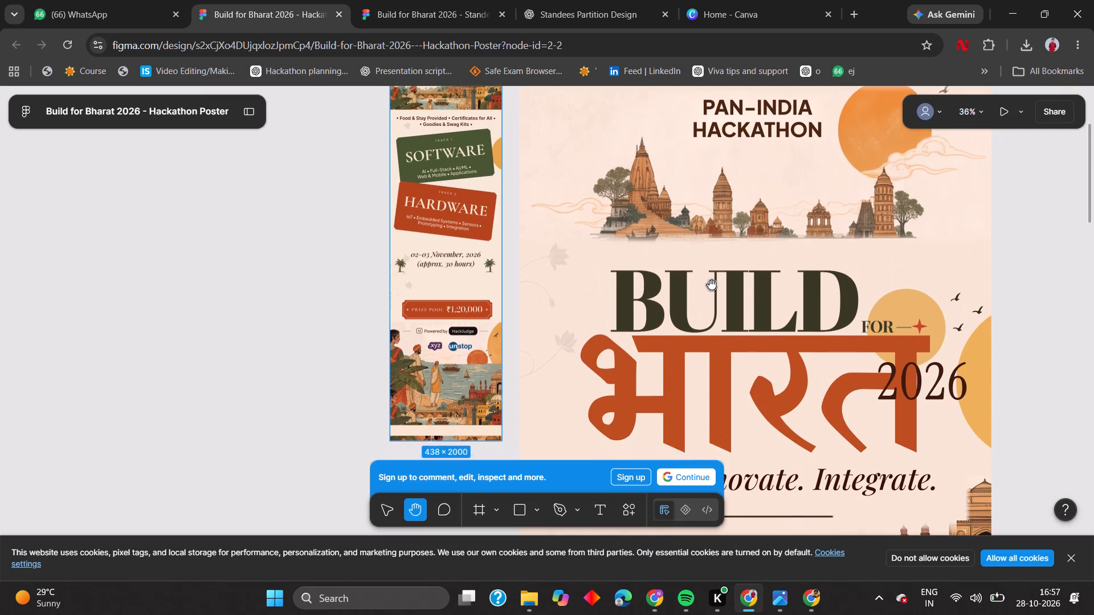
scroll(712, 285, "down", 1)
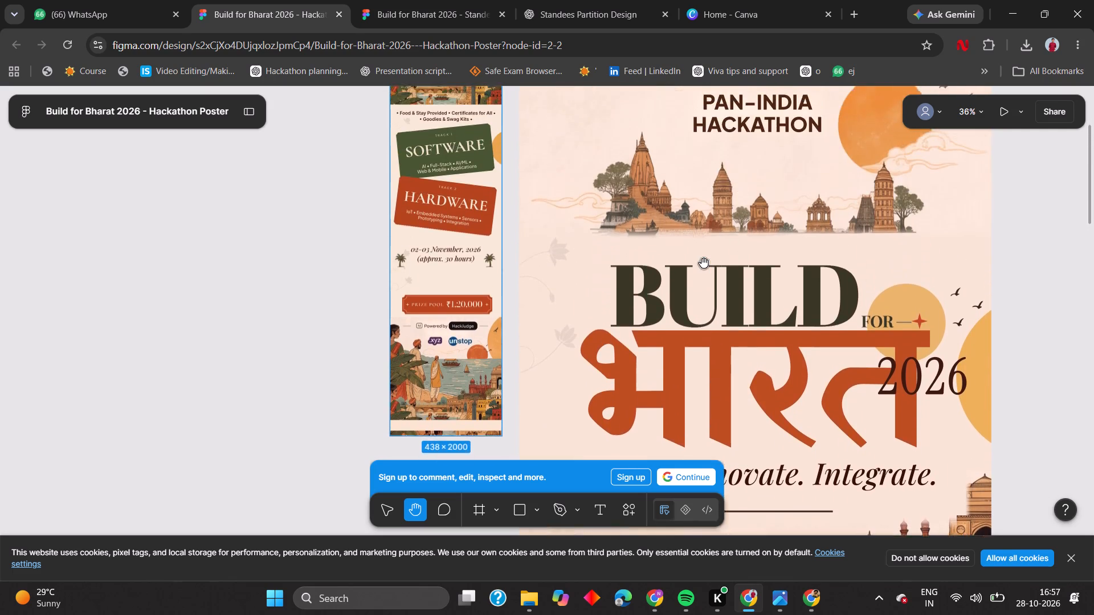
Dismiss the Bluetooth pairing notification and examine the Poster v1 frame's header logos, Pan-India Hackathon heading and temple skyline.
scroll(704, 263, "up", 1)
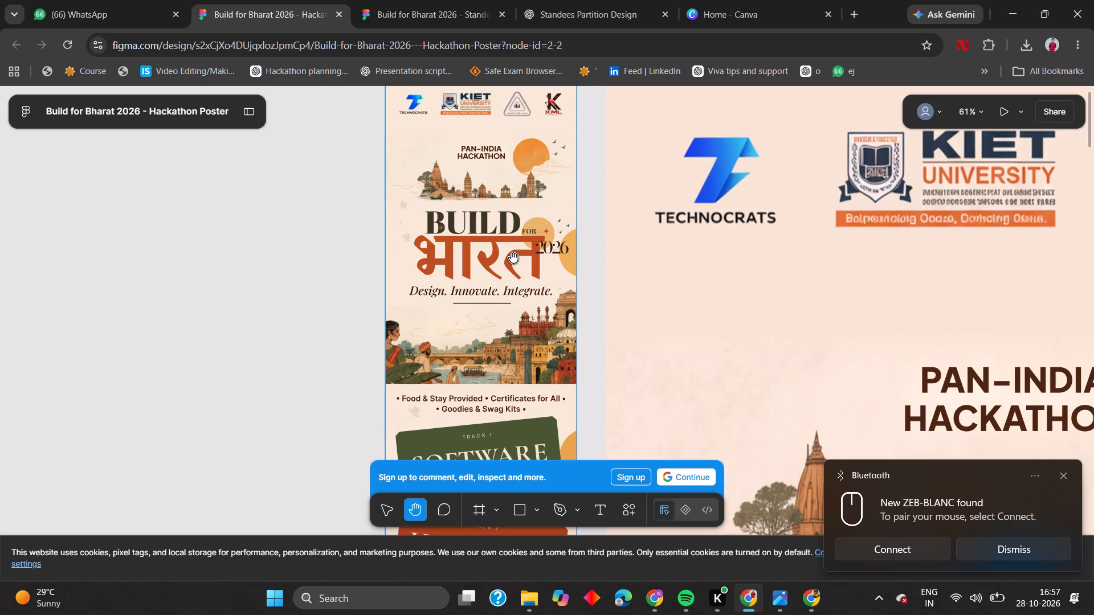
left_click(1063, 471)
scroll(507, 306, "up", 1)
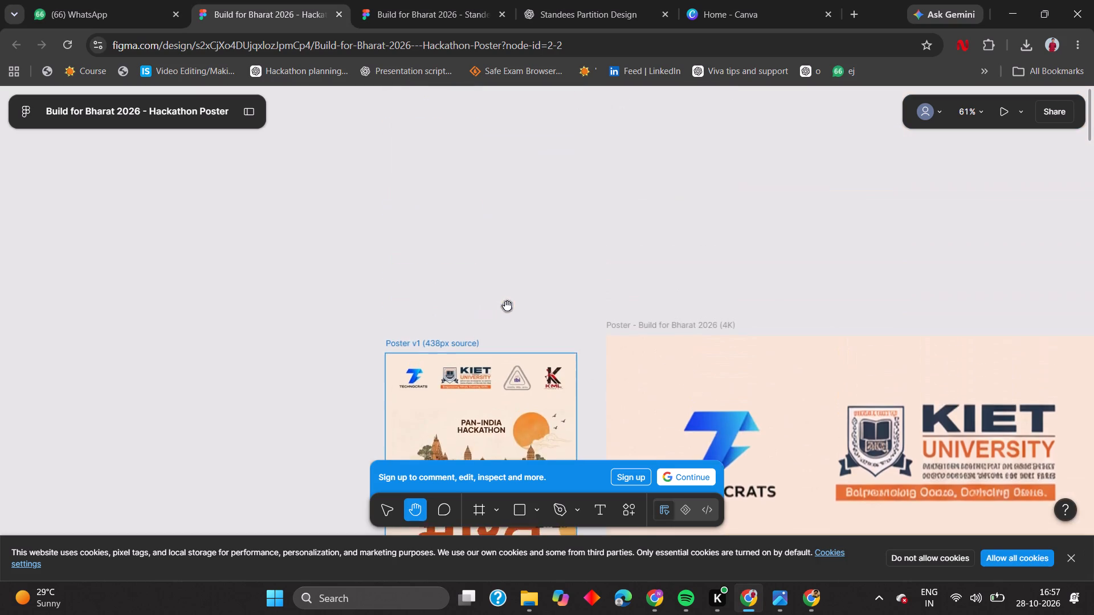
scroll(507, 306, "up", 2)
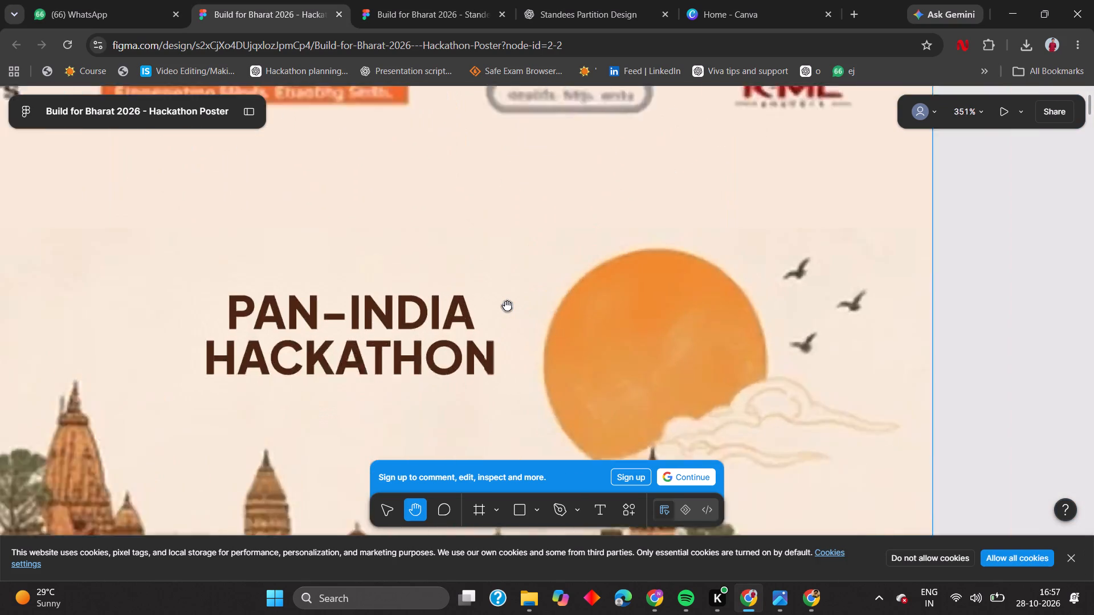
scroll(507, 306, "up", 2)
scroll(507, 306, "down", 1)
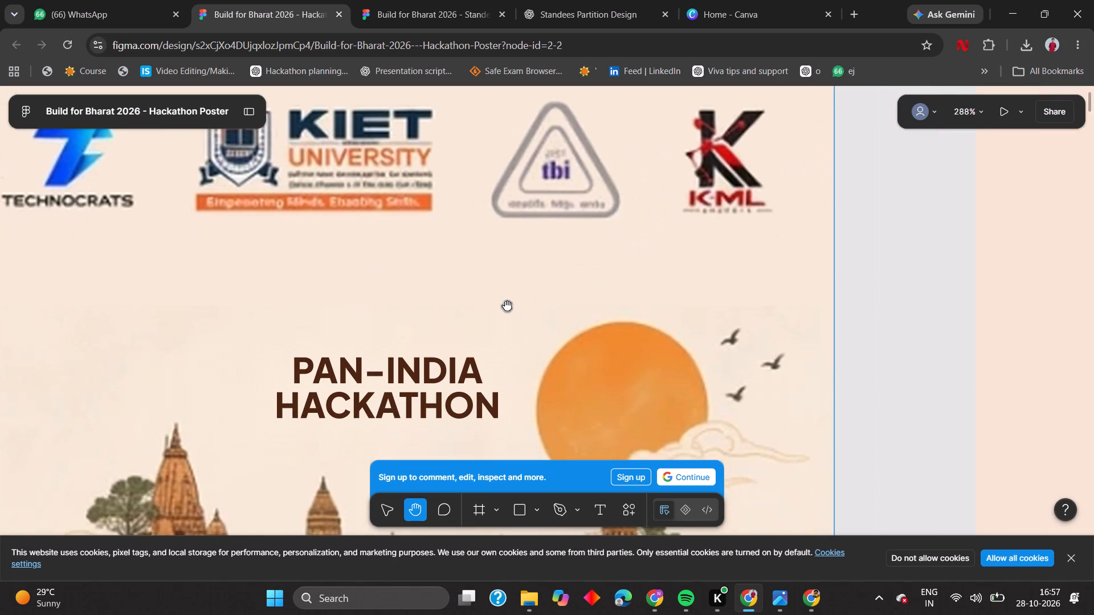
scroll(507, 306, "down", 1)
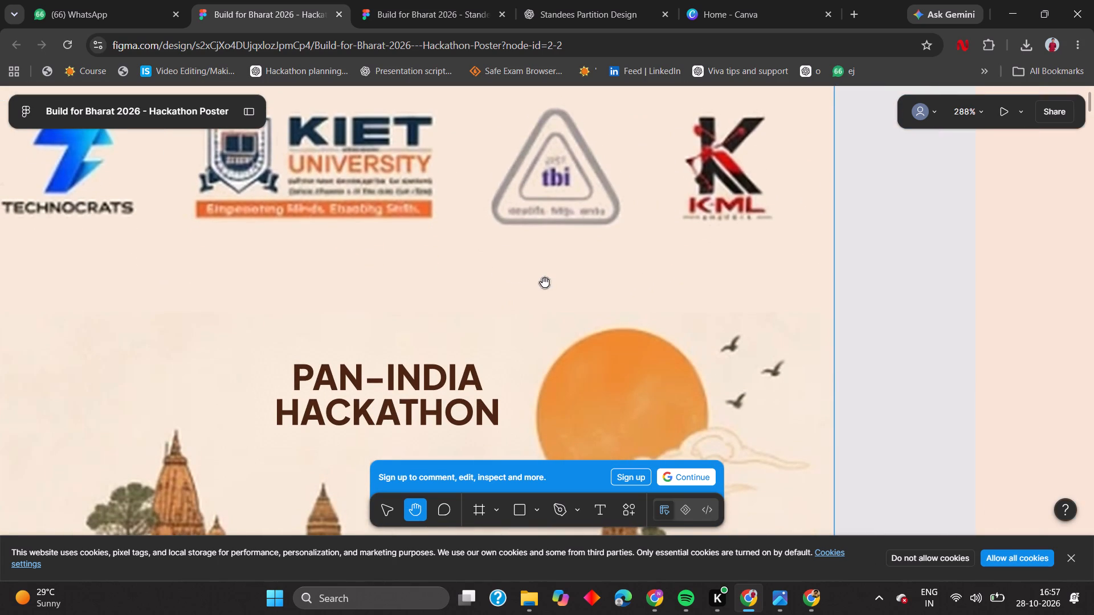
scroll(553, 323, "down", 1)
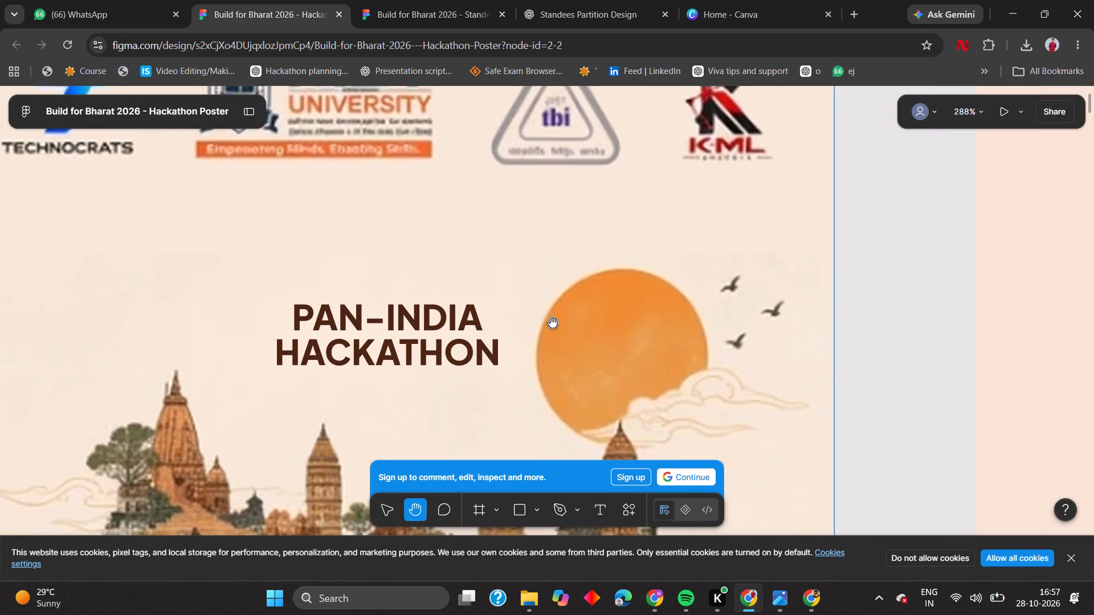
scroll(553, 323, "down", 1)
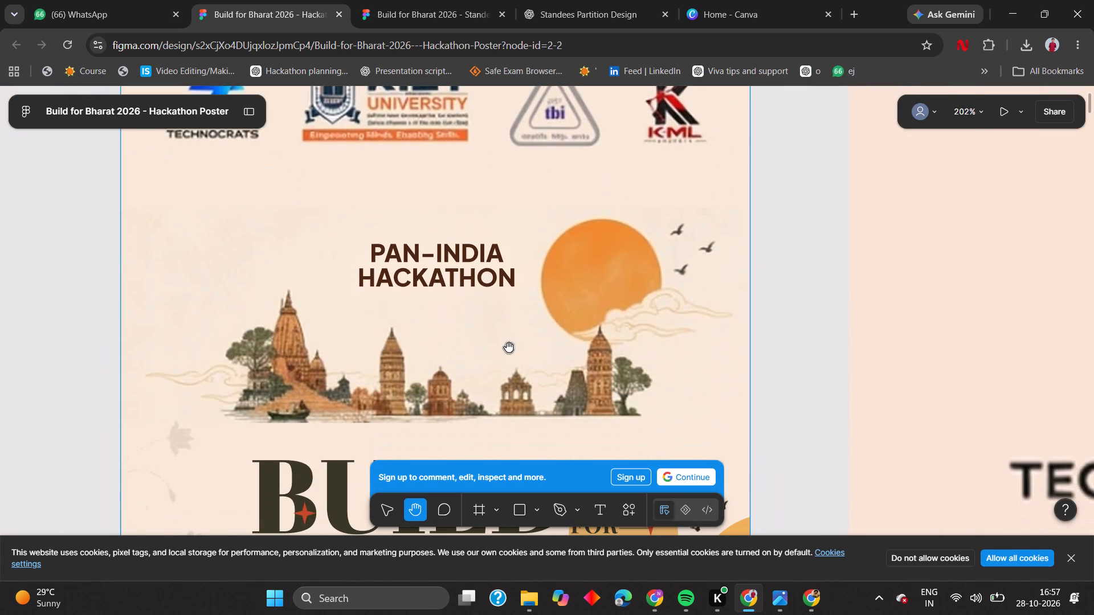
scroll(509, 347, "down", 2)
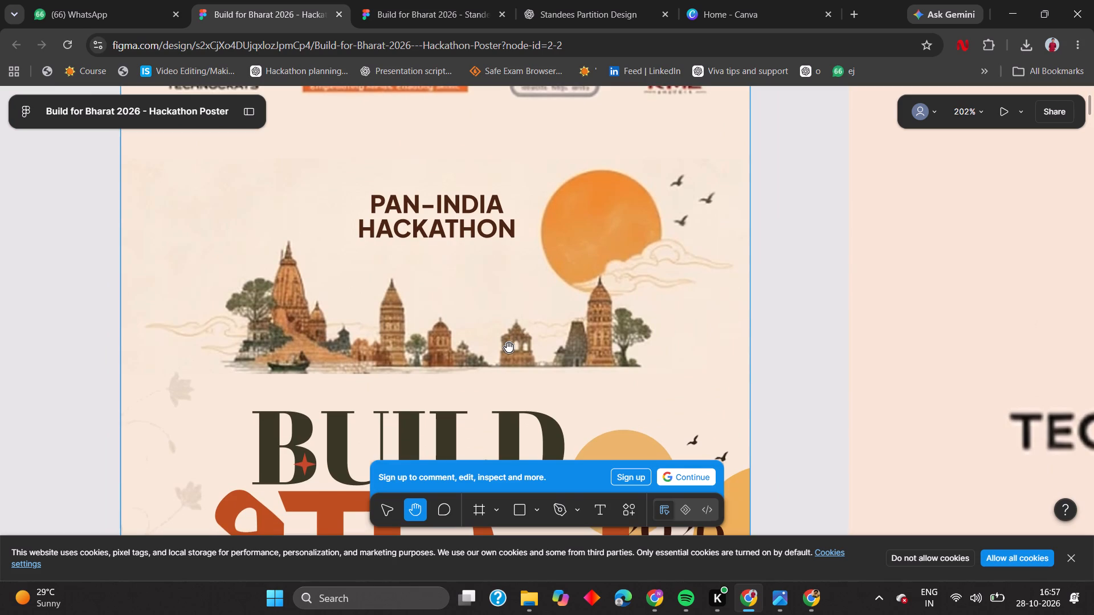
scroll(509, 347, "down", 2)
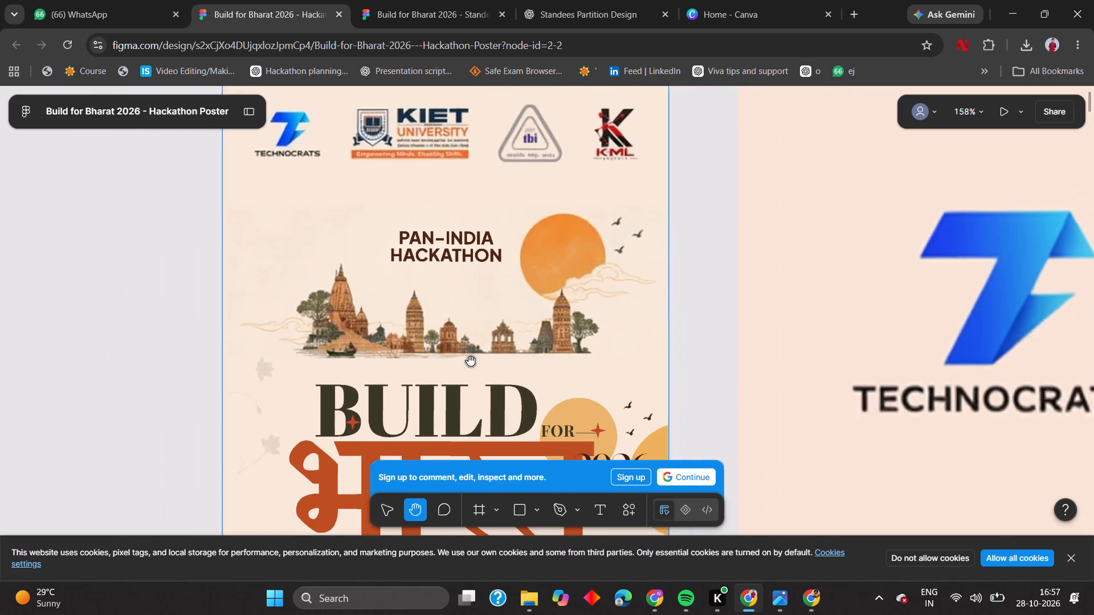
Examine the rest of the Poster v1 frame, from the title and track cards to the prize pool and bottom illustration.
left_click_drag(473, 318, 478, 218)
scroll(478, 218, "down", 1)
left_click_drag(461, 290, 453, 92)
scroll(453, 92, "down", 1)
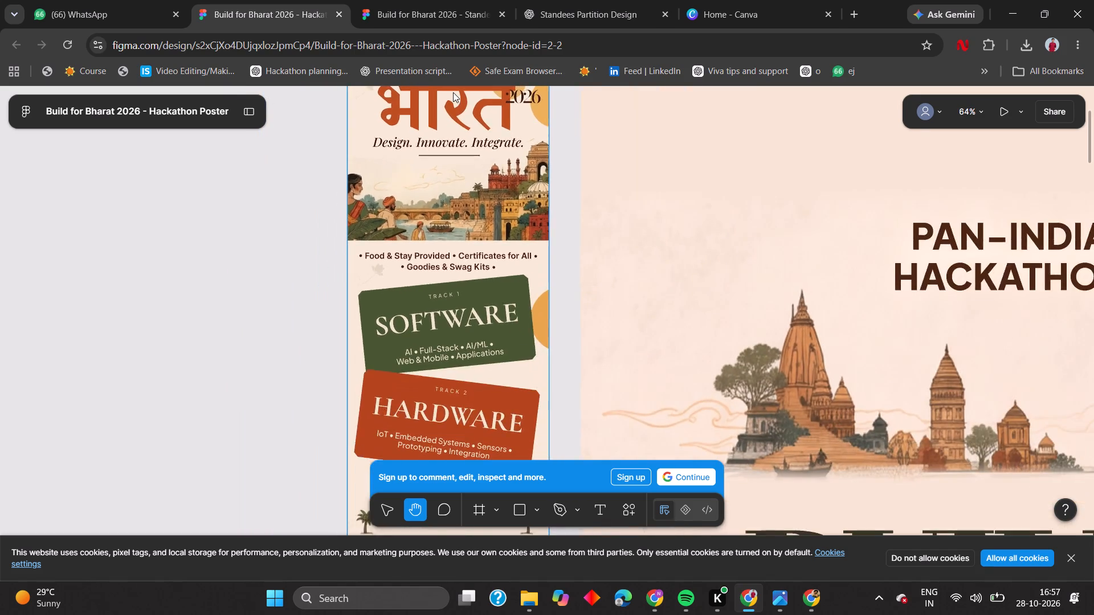
scroll(453, 92, "right", 1)
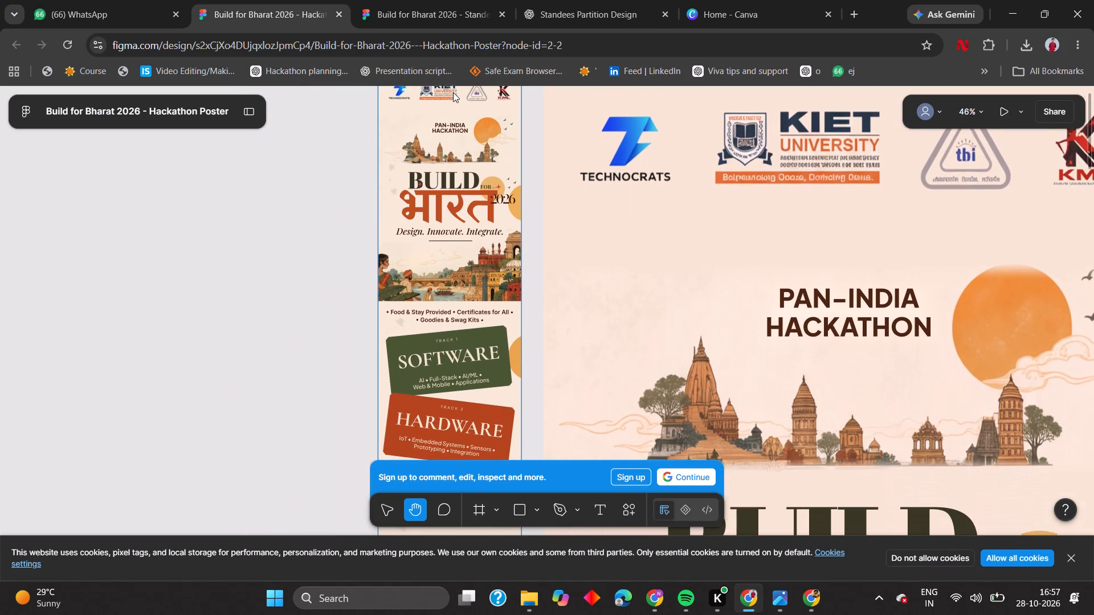
scroll(453, 92, "right", 1)
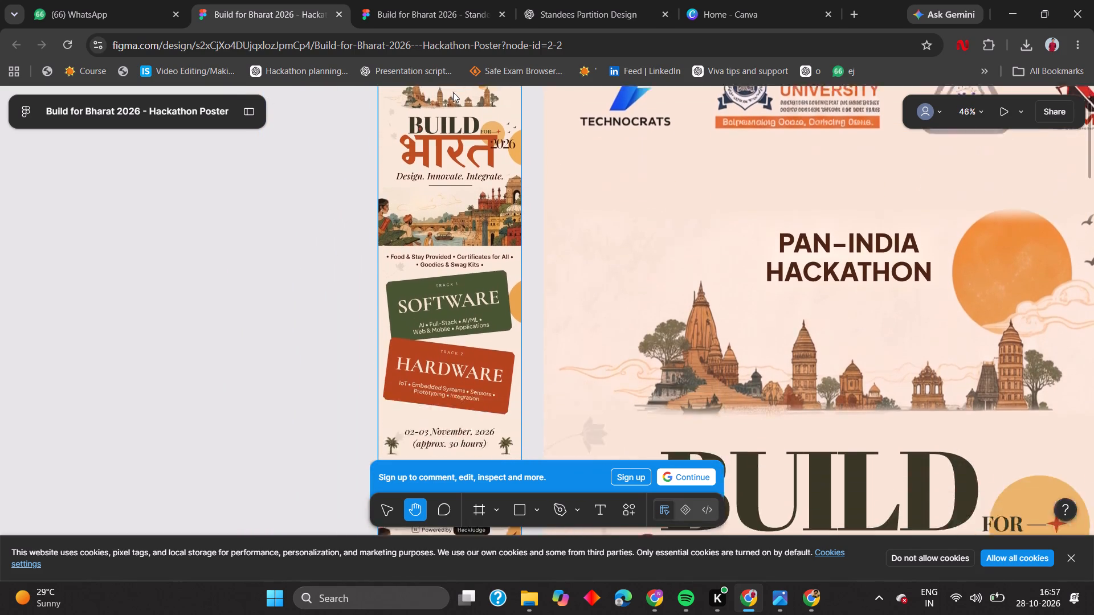
scroll(453, 92, "right", 1)
scroll(453, 92, "up", 3)
scroll(453, 92, "down", 1)
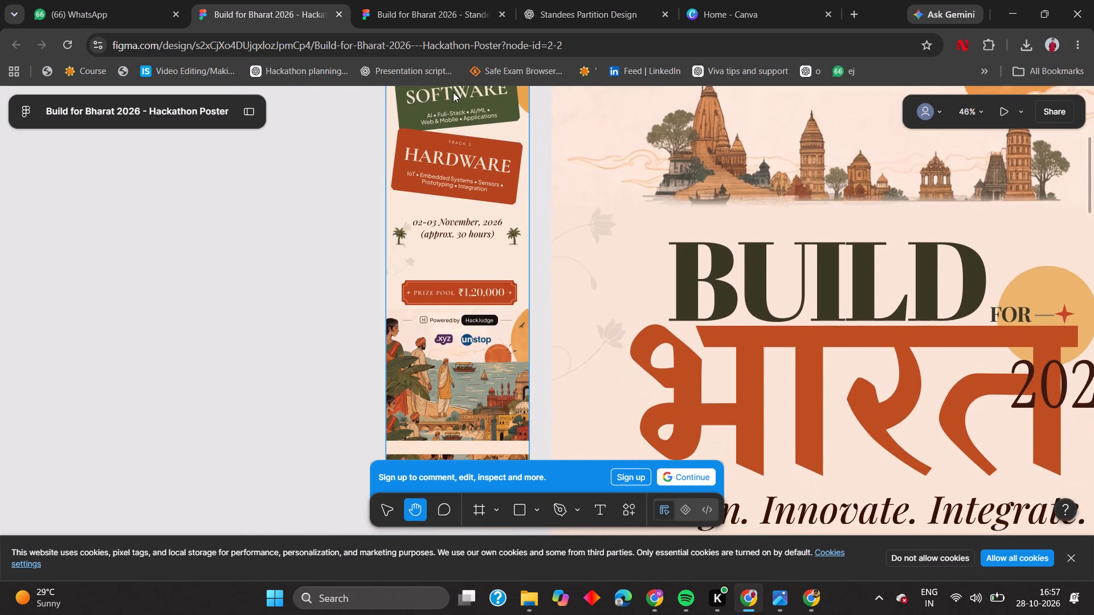
Examine the 4K poster's lower part, including the prize pool, sponsor logos, bottom riverside illustration and repeating logo strip.
scroll(453, 92, "down", 1)
scroll(453, 92, "up", 1)
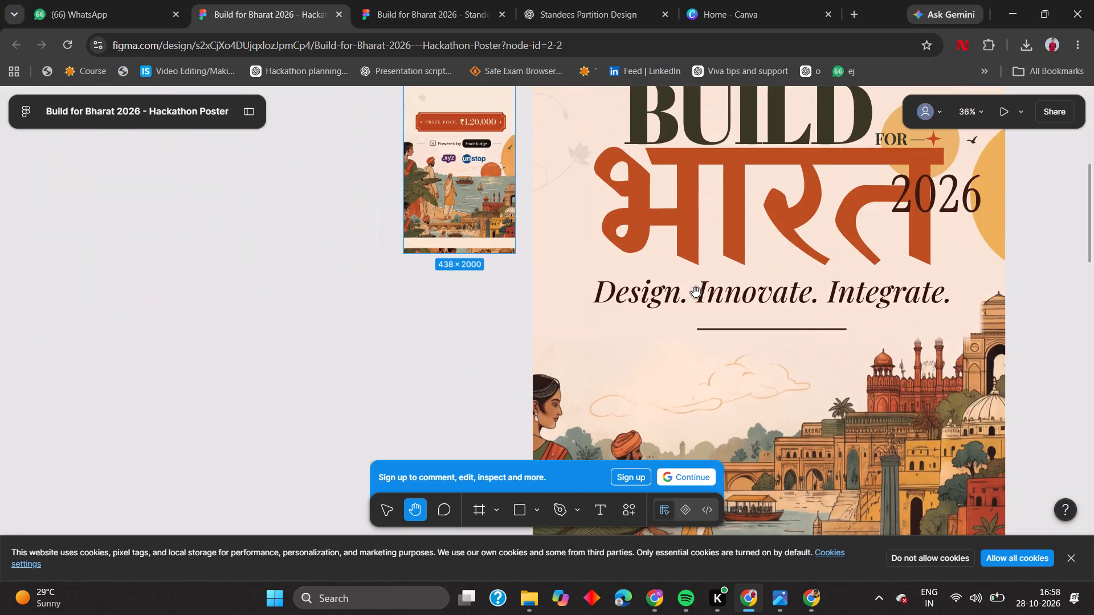
scroll(696, 292, "down", 5)
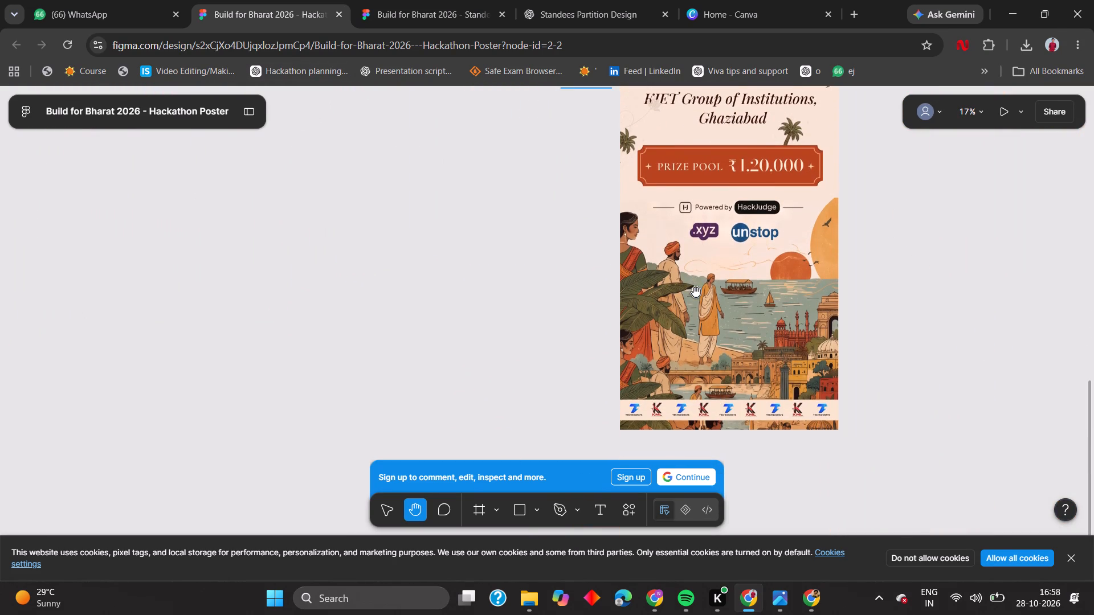
scroll(696, 292, "down", 1)
scroll(725, 355, "up", 1)
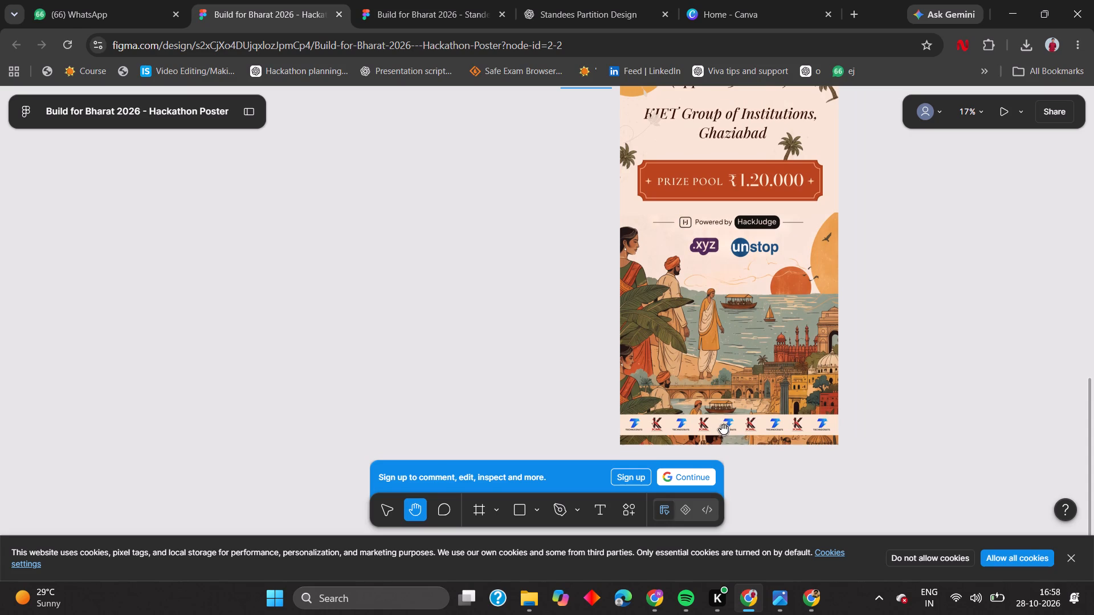
left_click(726, 428)
scroll(766, 367, "up", 7)
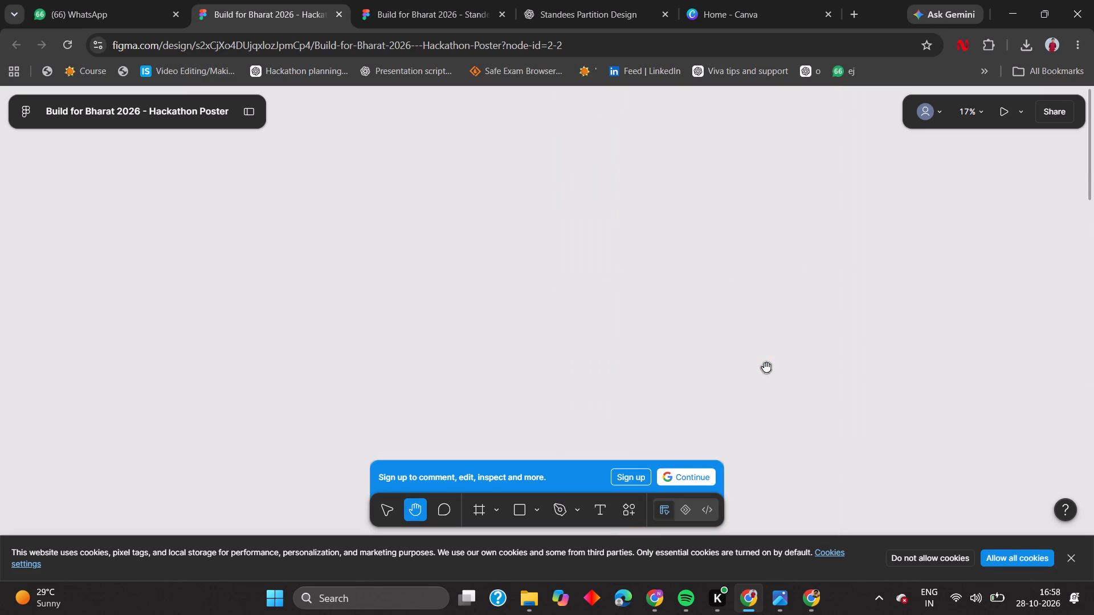
scroll(749, 313, "down", 6)
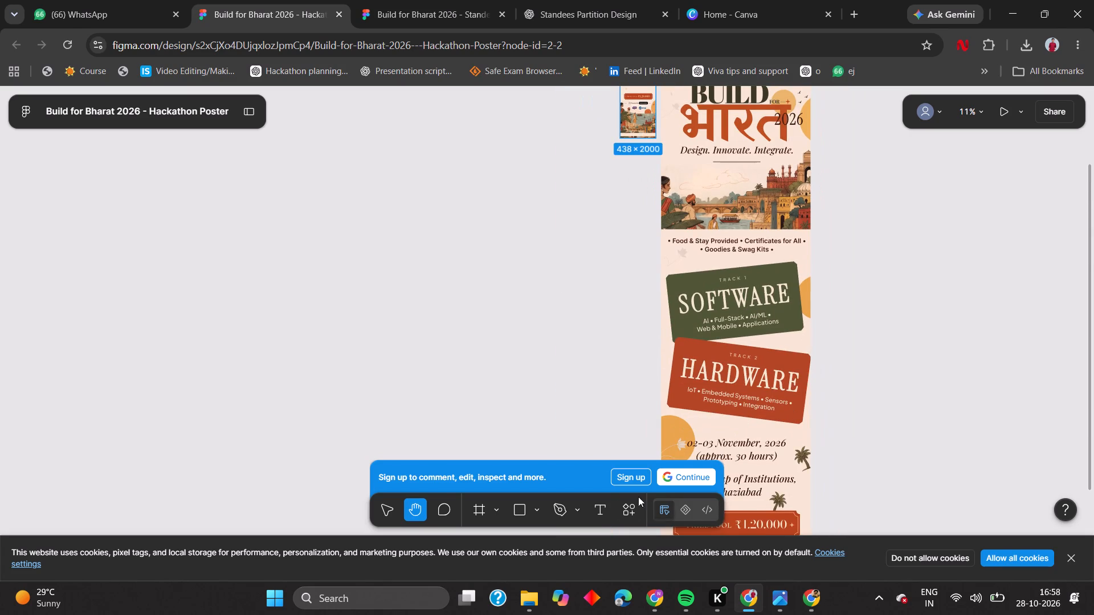
Try to activate the Text tool in the Figma poster file.
left_click(593, 510)
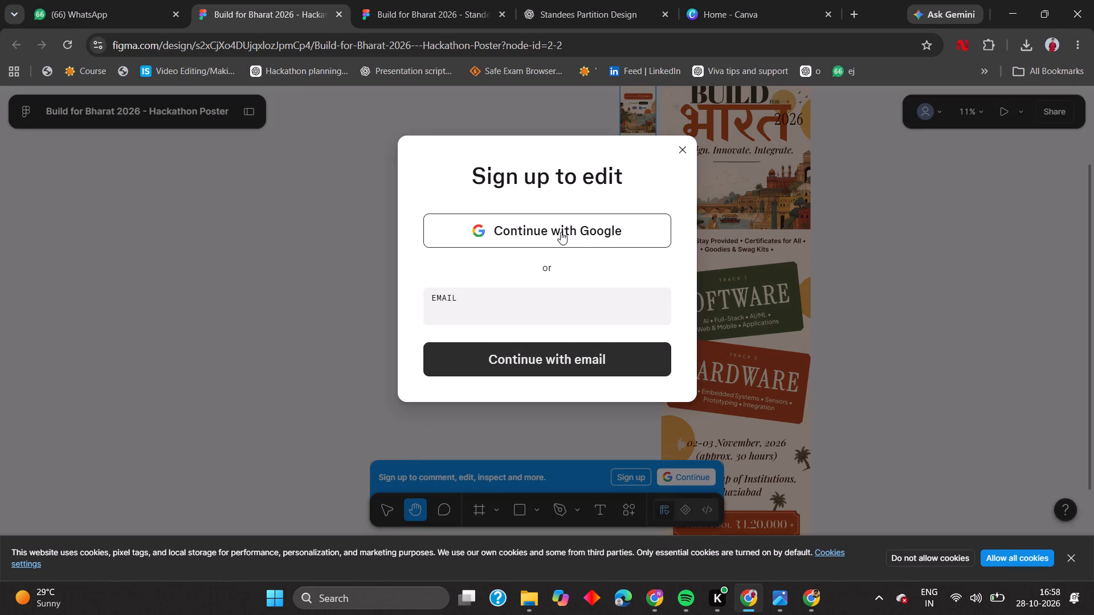
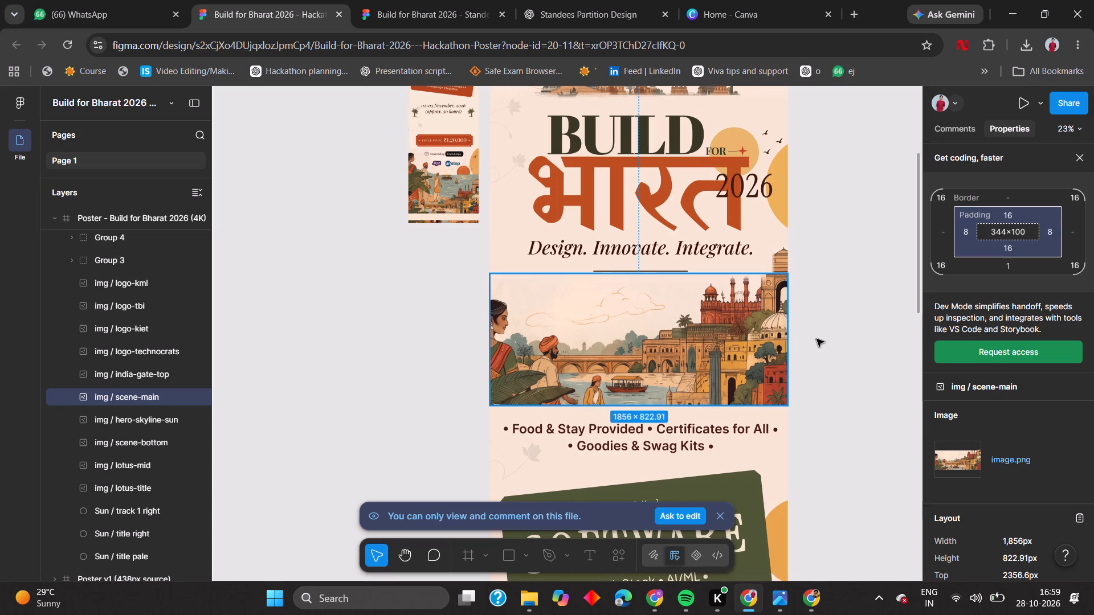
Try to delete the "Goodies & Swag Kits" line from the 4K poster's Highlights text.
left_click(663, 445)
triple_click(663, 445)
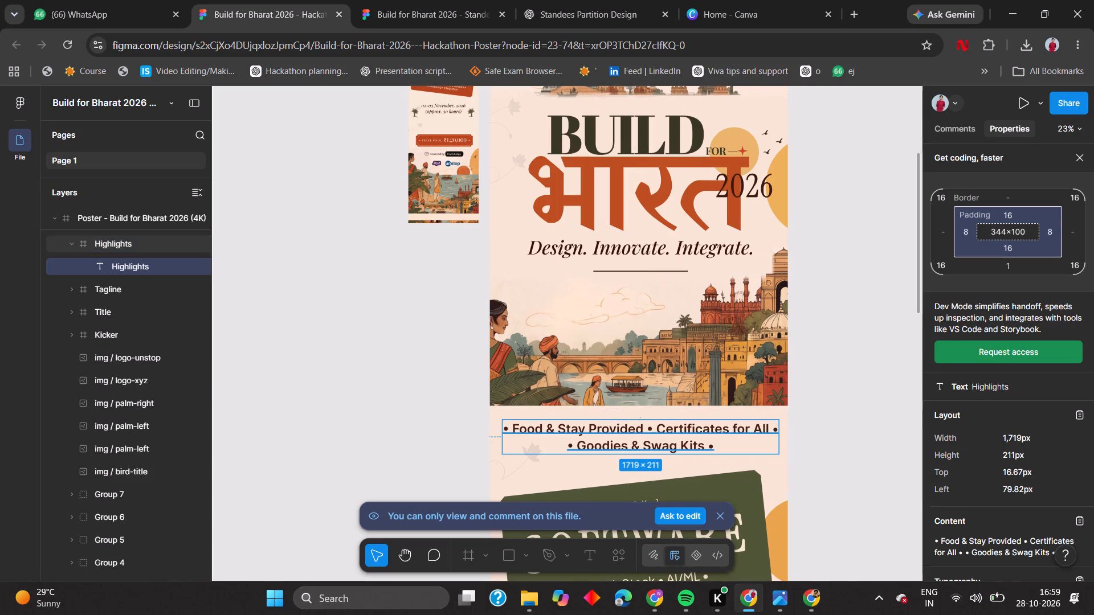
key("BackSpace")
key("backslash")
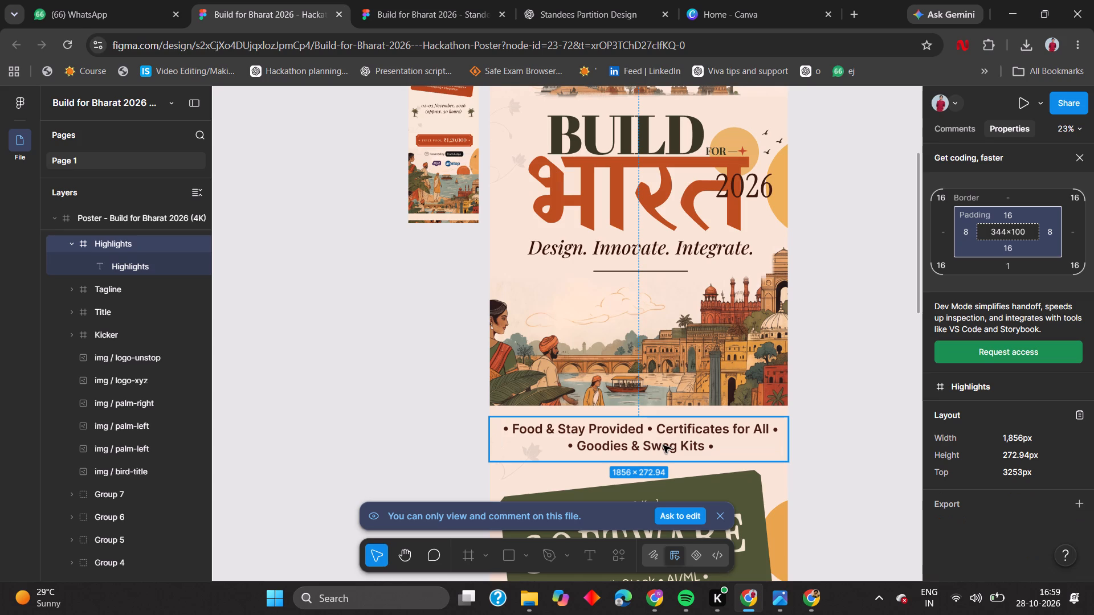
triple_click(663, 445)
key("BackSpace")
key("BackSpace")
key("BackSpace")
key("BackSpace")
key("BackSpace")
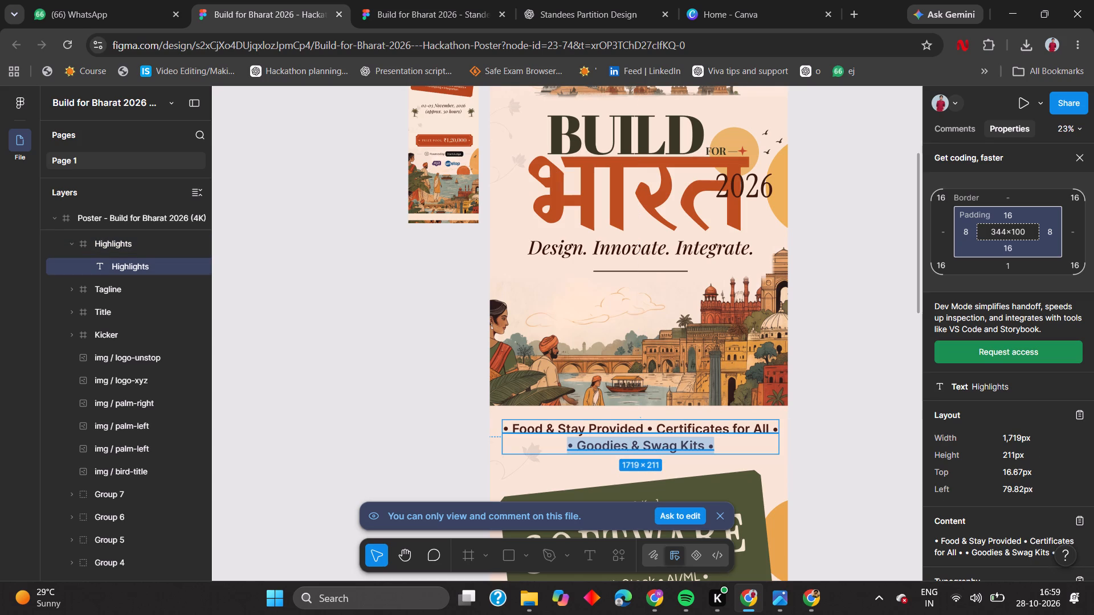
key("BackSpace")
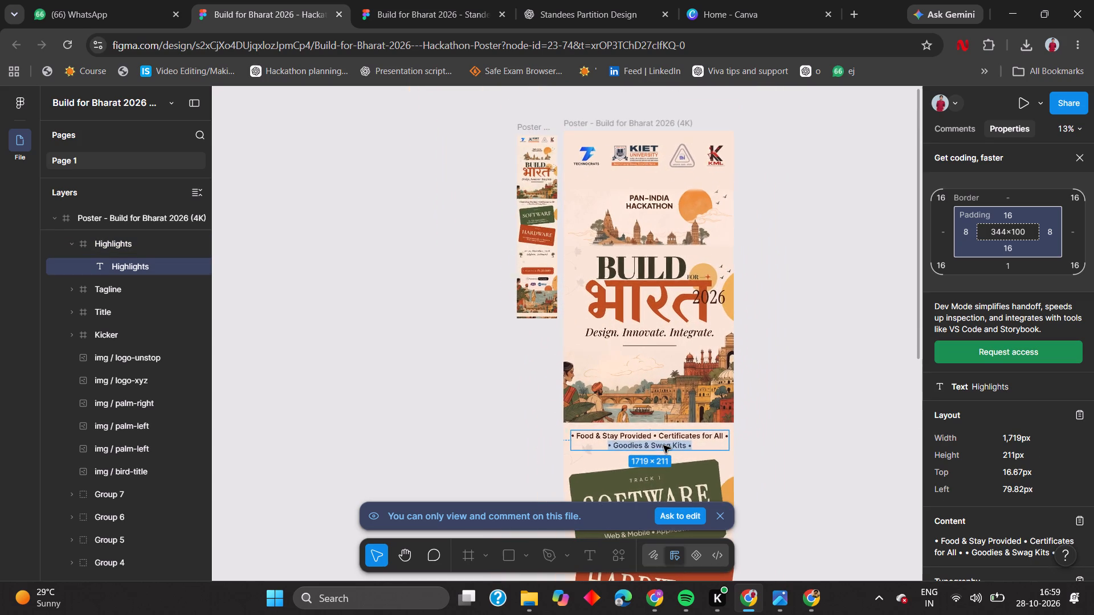
Examine the 4K poster's overall layout and the main riverside scene between the tagline and the highlights.
left_click(798, 337)
scroll(777, 314, "down", 1)
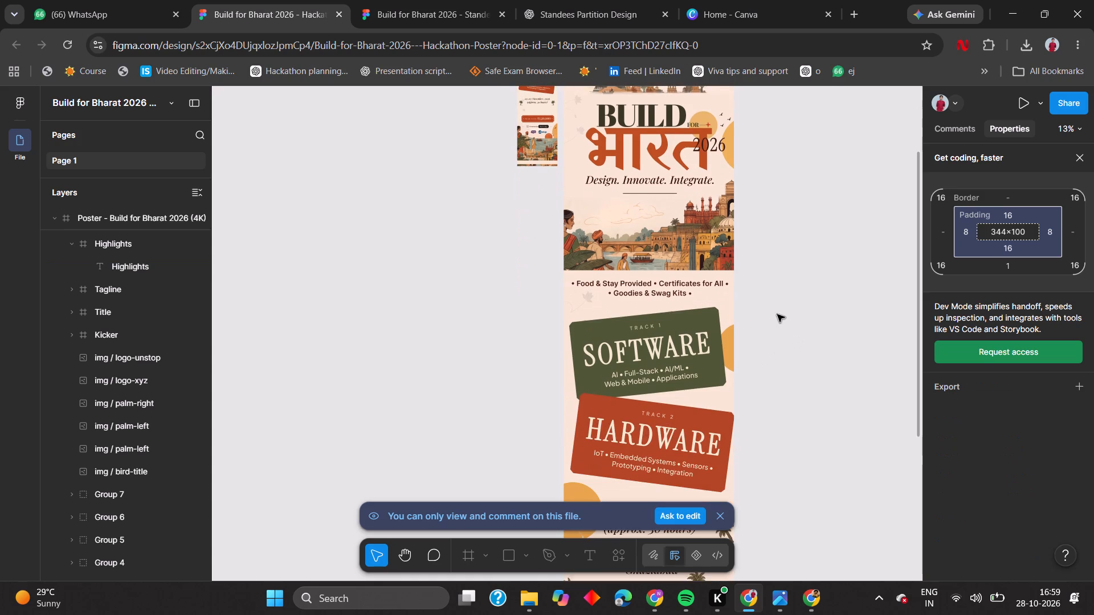
scroll(777, 314, "down", 1)
scroll(827, 343, "down", 2)
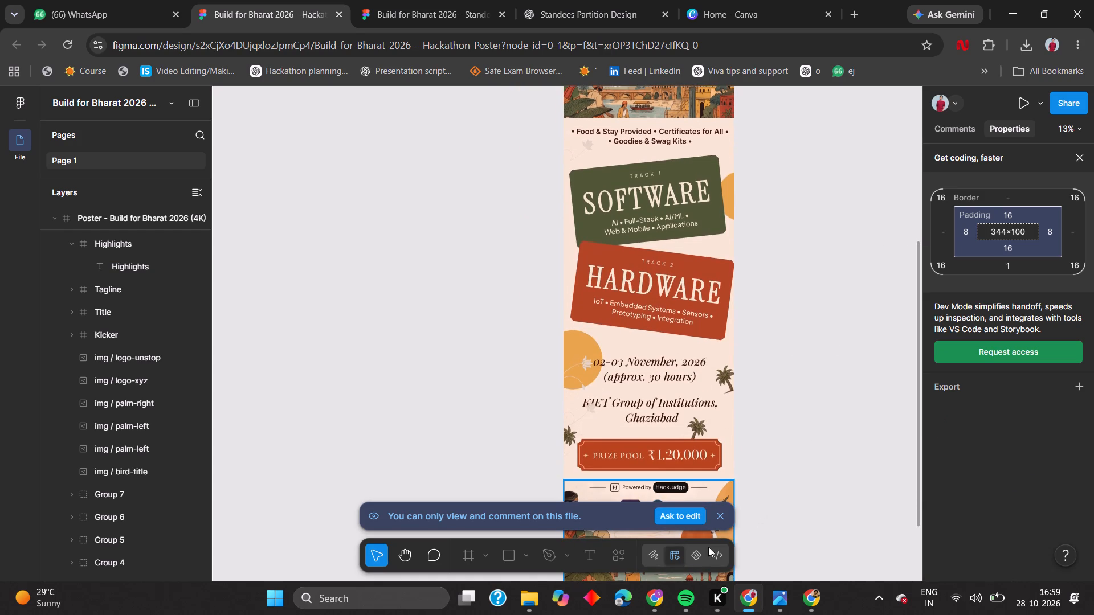
scroll(716, 392, "up", 2)
scroll(711, 265, "up", 1)
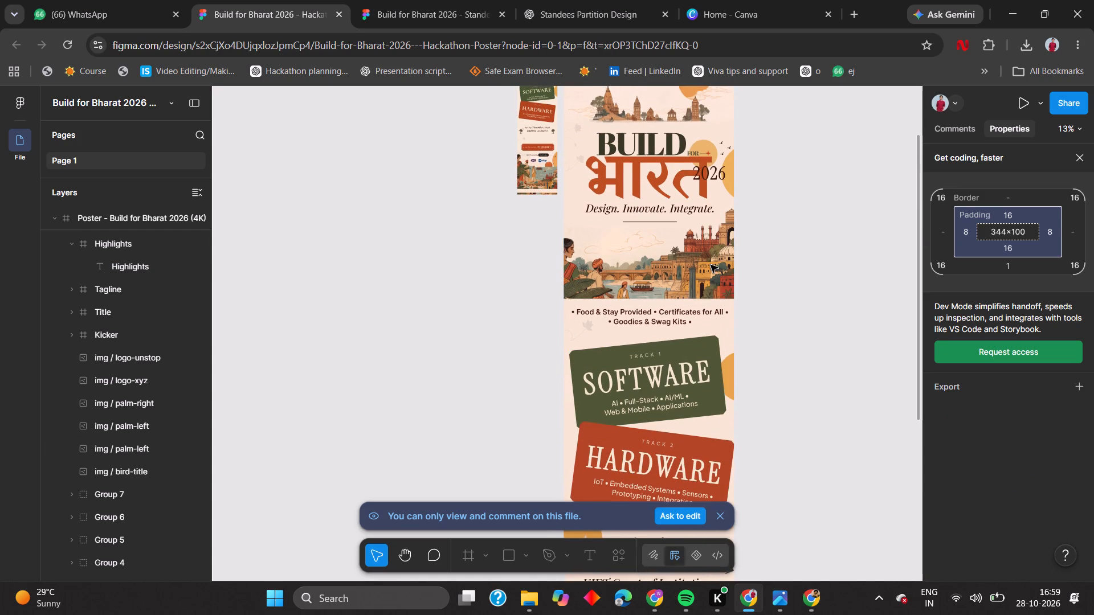
scroll(711, 265, "up", 1)
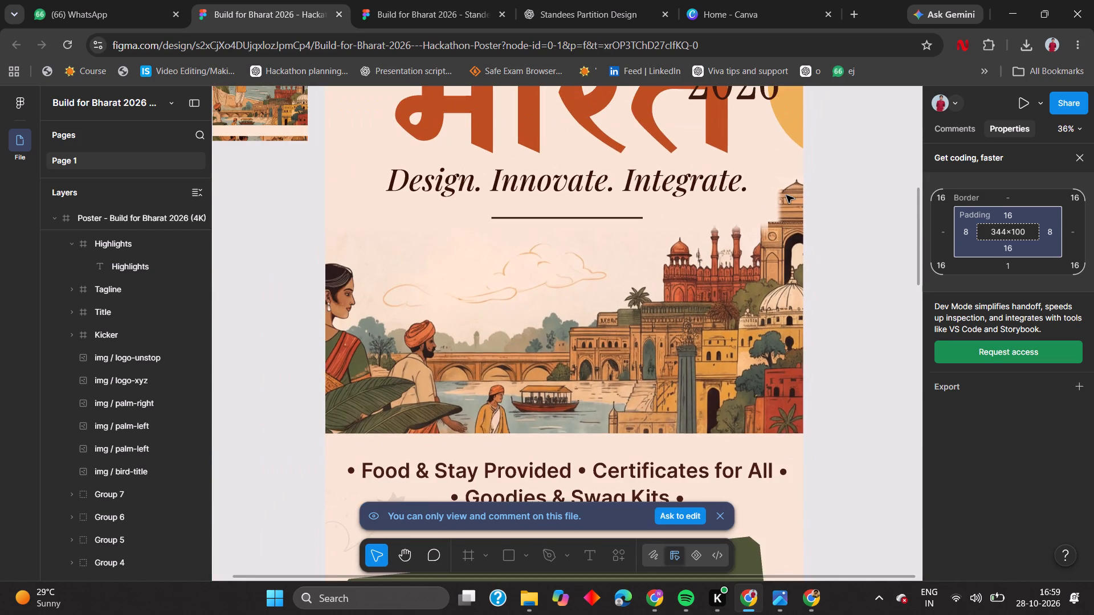
scroll(702, 174, "up", 1)
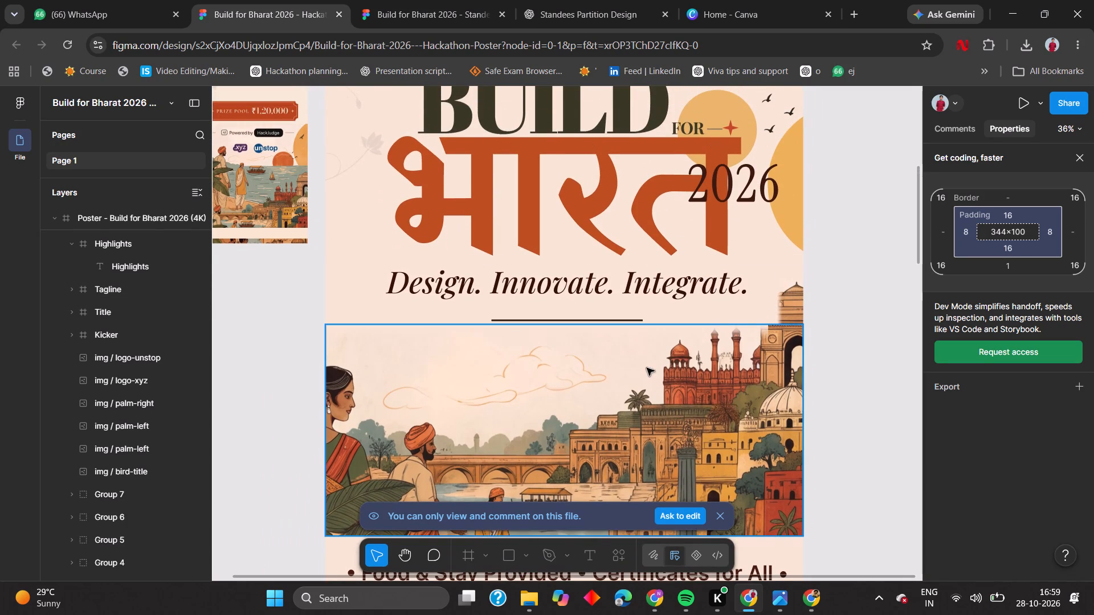
Examine the 4K poster from the highlights through the track cards, date and venue to the bottom logo strip.
scroll(647, 368, "down", 4)
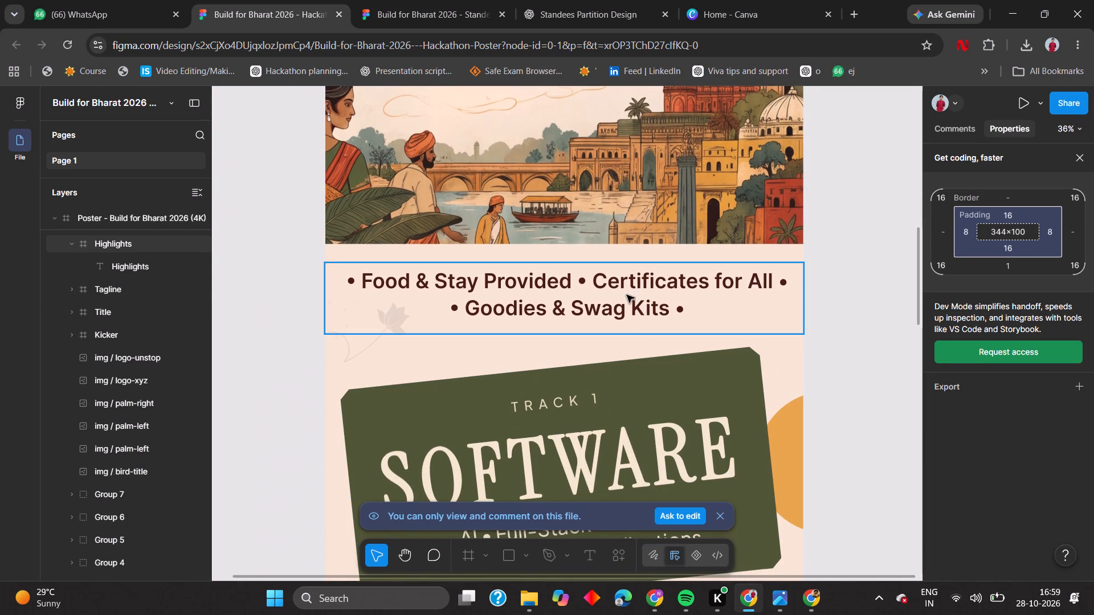
scroll(627, 295, "down", 4)
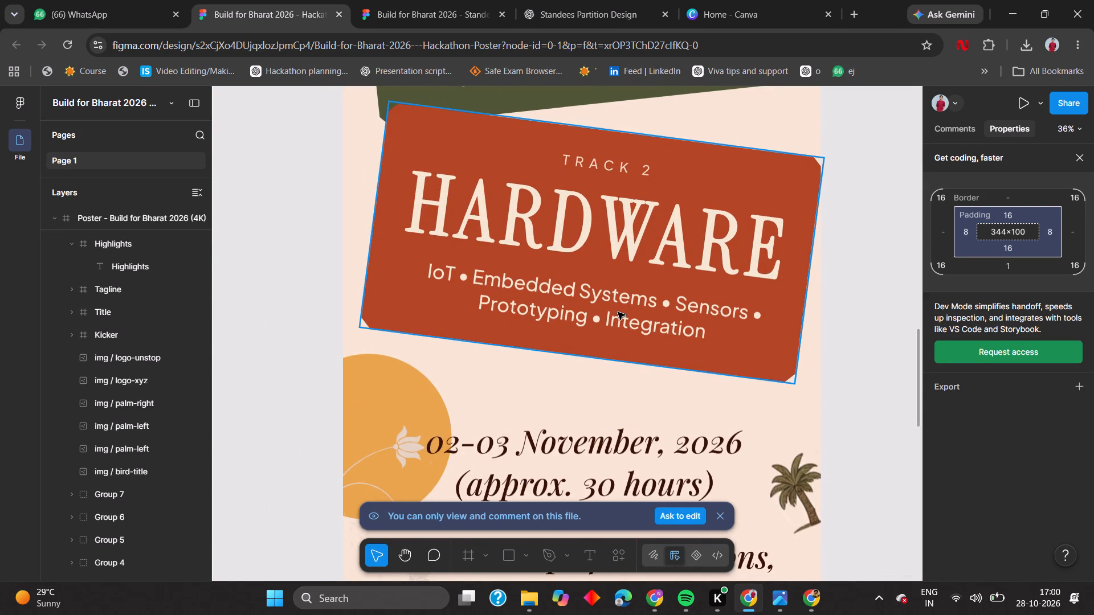
left_click(618, 312)
scroll(618, 309, "down", 3)
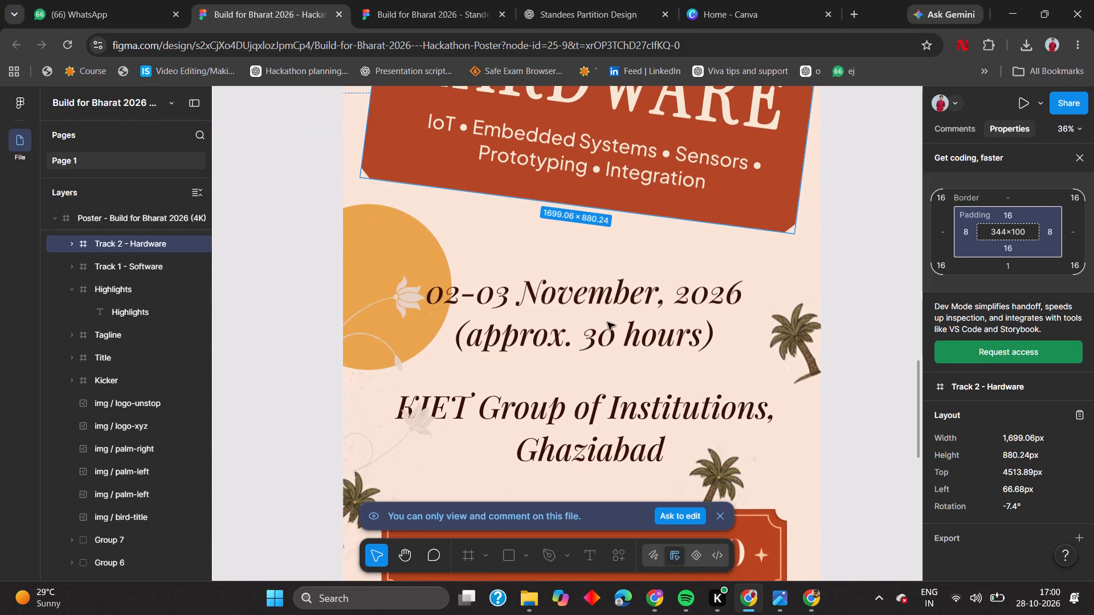
scroll(607, 322, "down", 1)
scroll(606, 375, "down", 2)
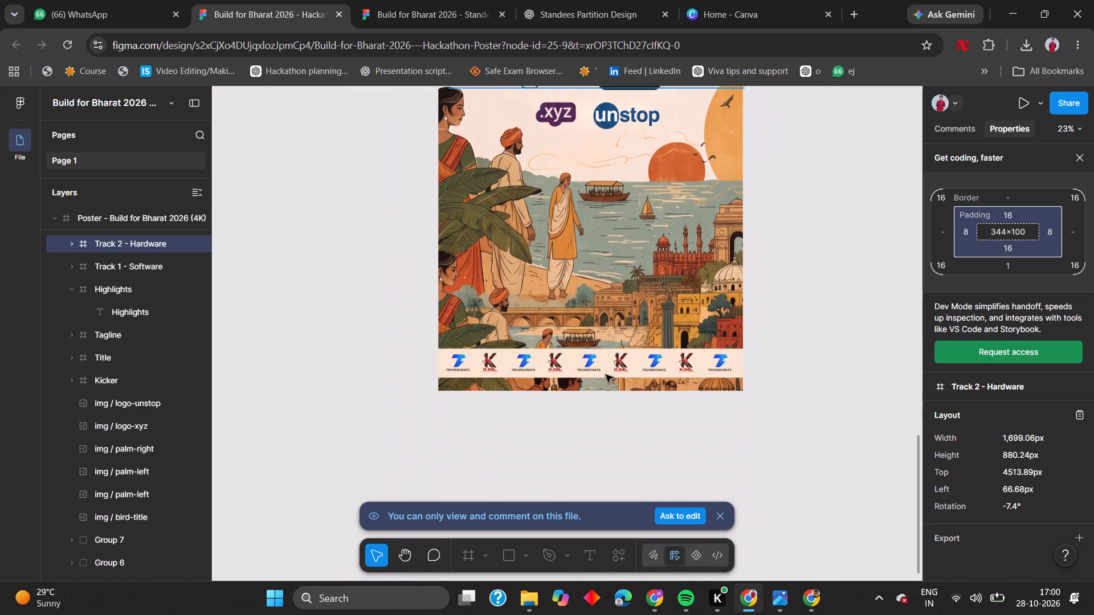
scroll(606, 375, "down", 2)
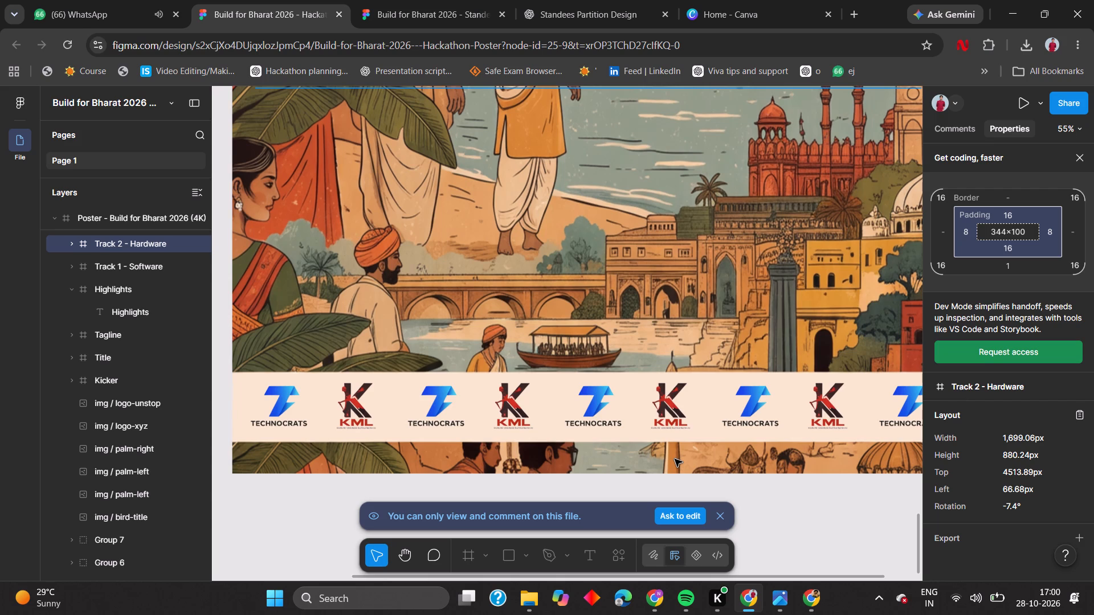
Compare the KML logo in the 4K poster's header with those in the bottom strip, and review the title area.
scroll(716, 458, "up", 7)
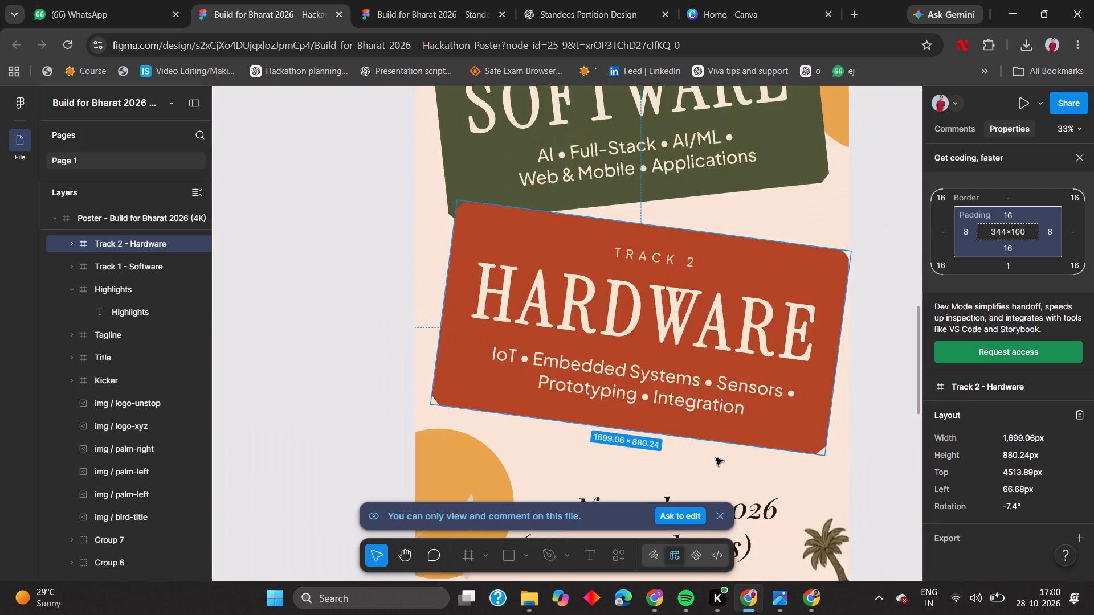
scroll(716, 458, "up", 10)
scroll(716, 458, "down", 3)
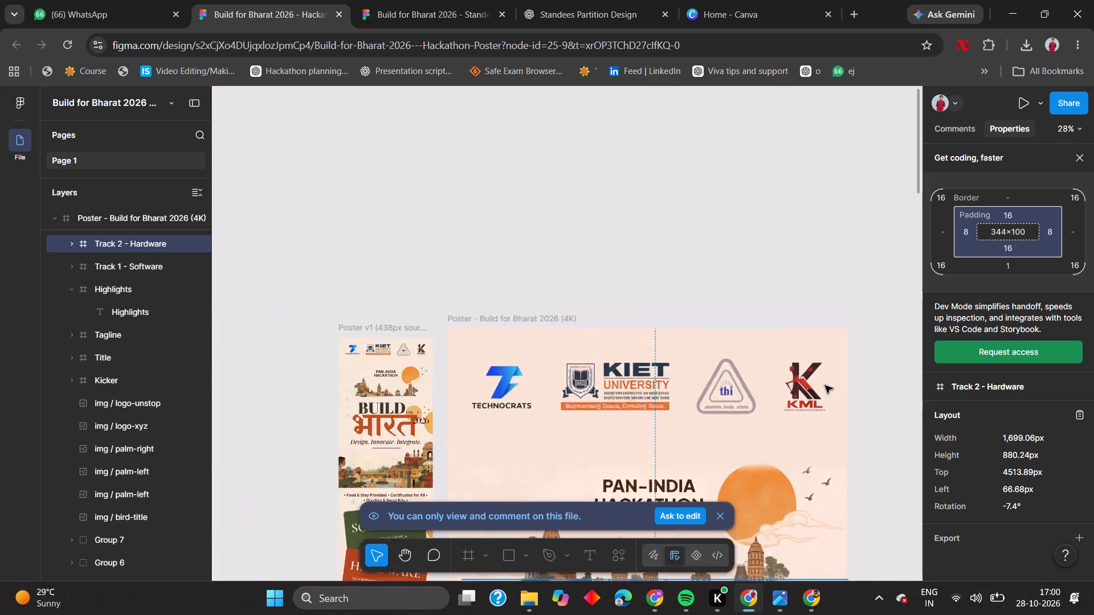
scroll(825, 386, "down", 1)
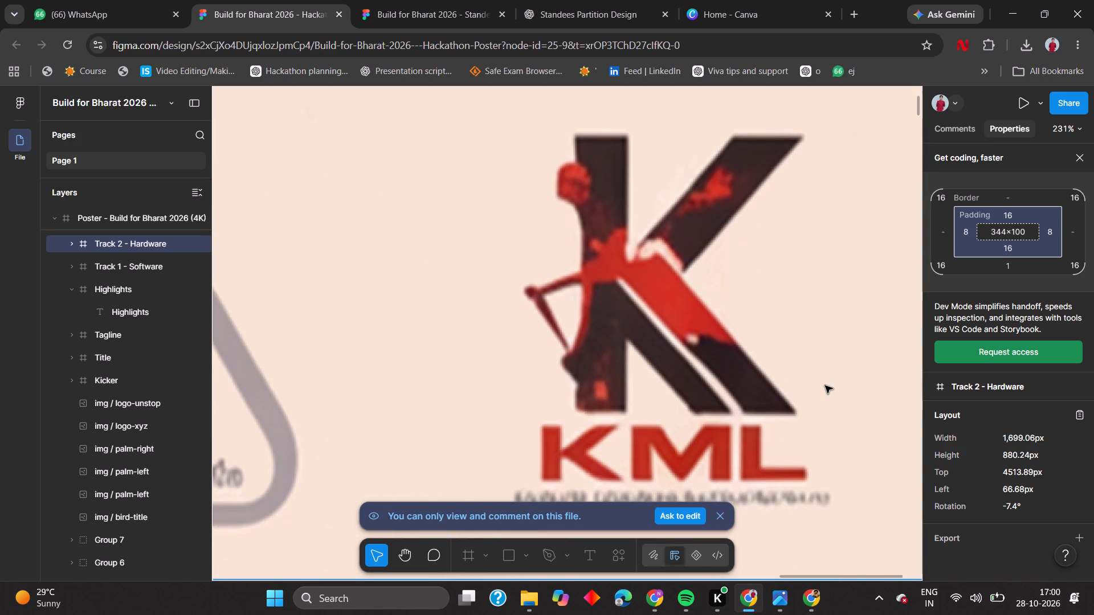
scroll(825, 386, "down", 7)
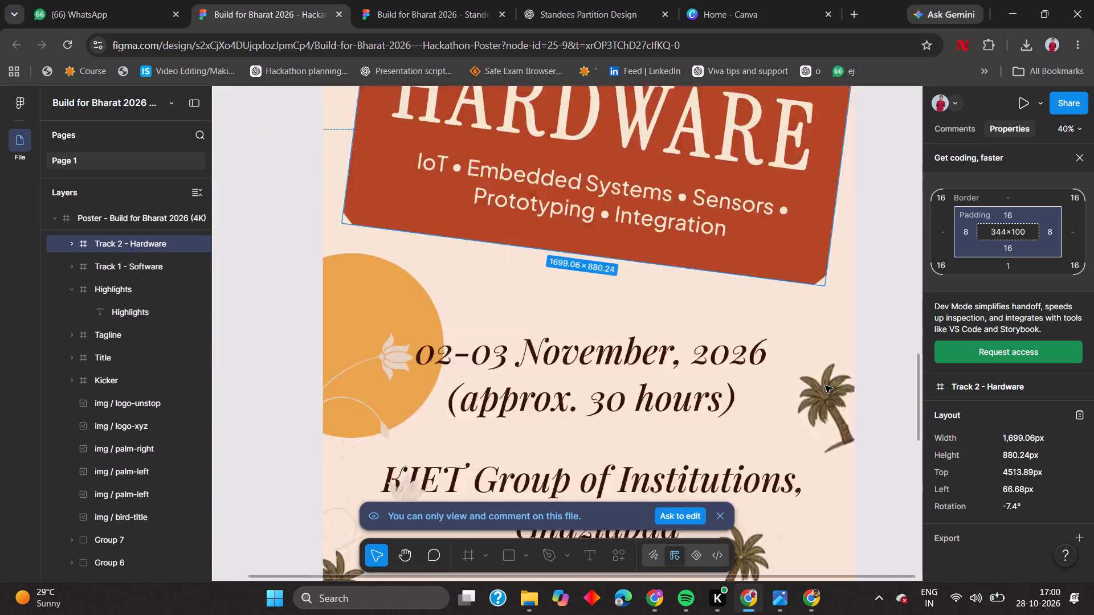
scroll(825, 386, "down", 9)
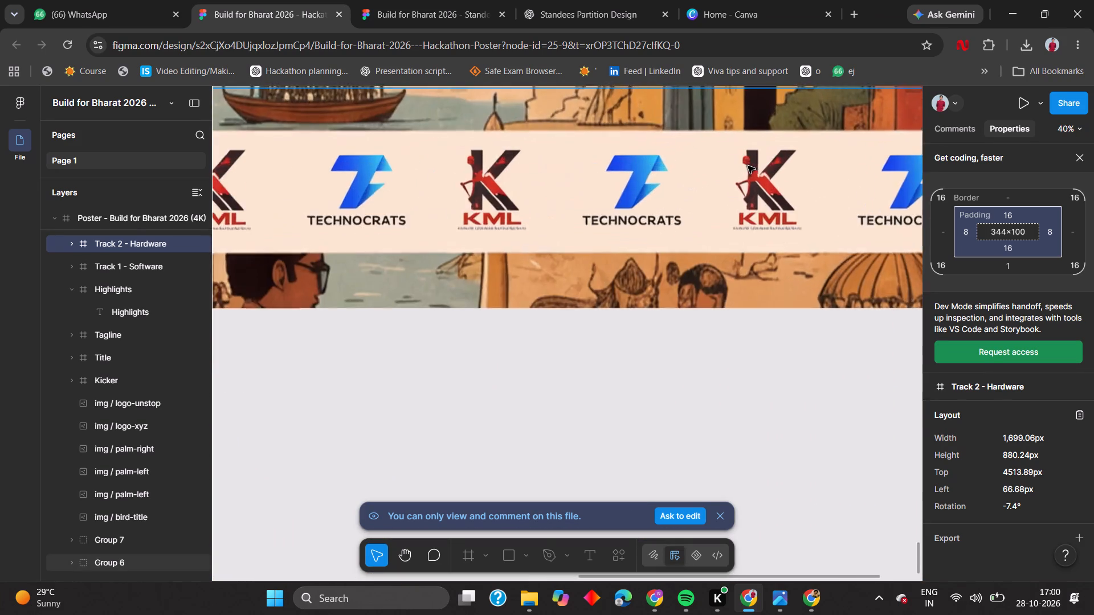
scroll(683, 197, "left", 1)
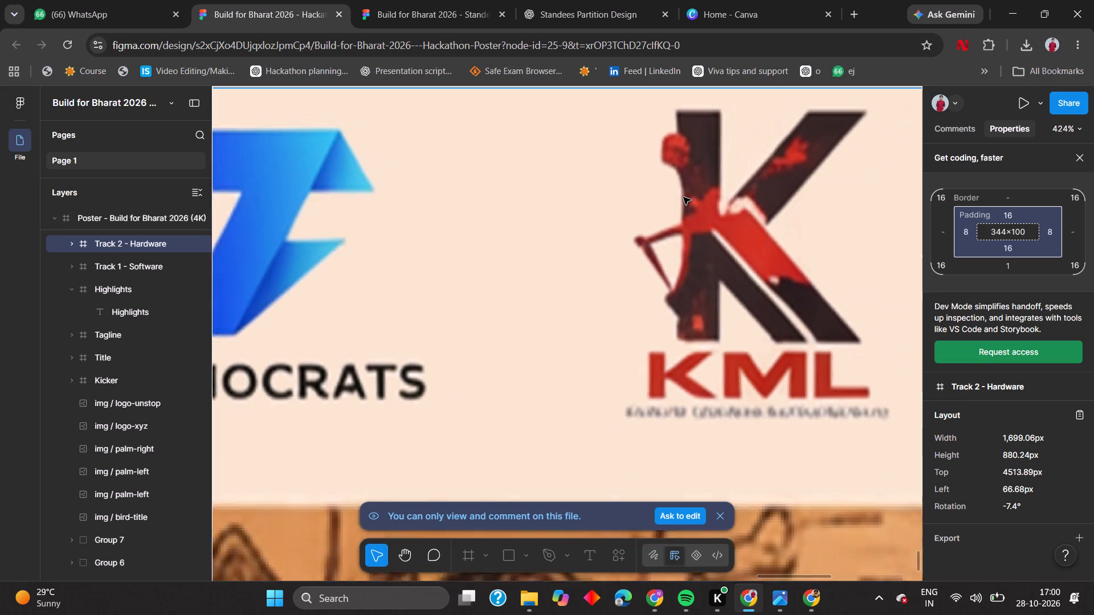
scroll(683, 197, "up", 2)
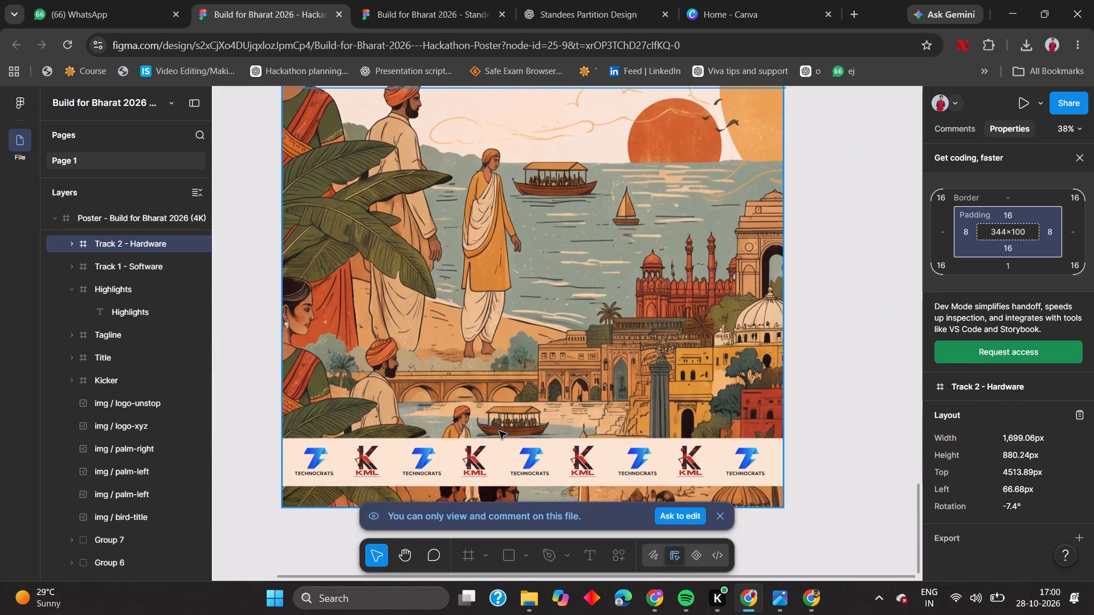
scroll(499, 431, "down", 1)
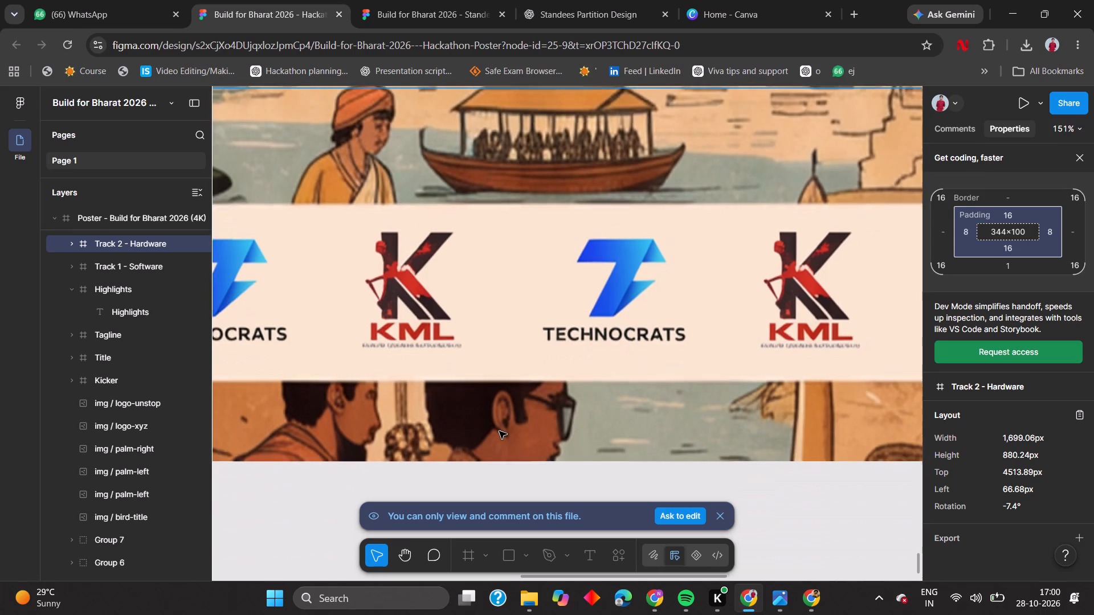
scroll(578, 365, "up", 3)
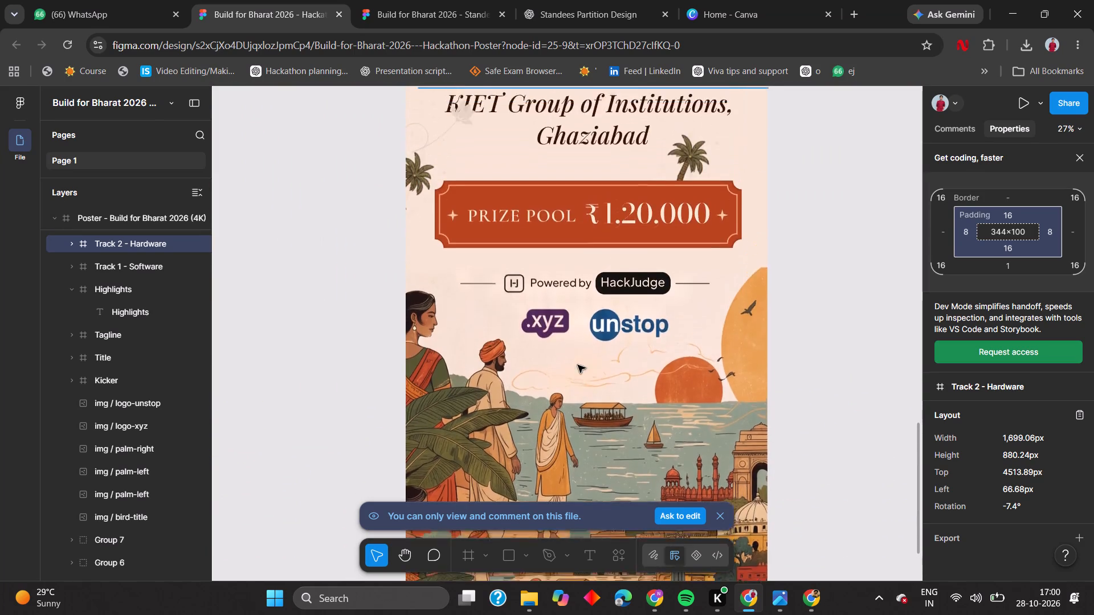
scroll(578, 365, "up", 6)
scroll(578, 365, "down", 2)
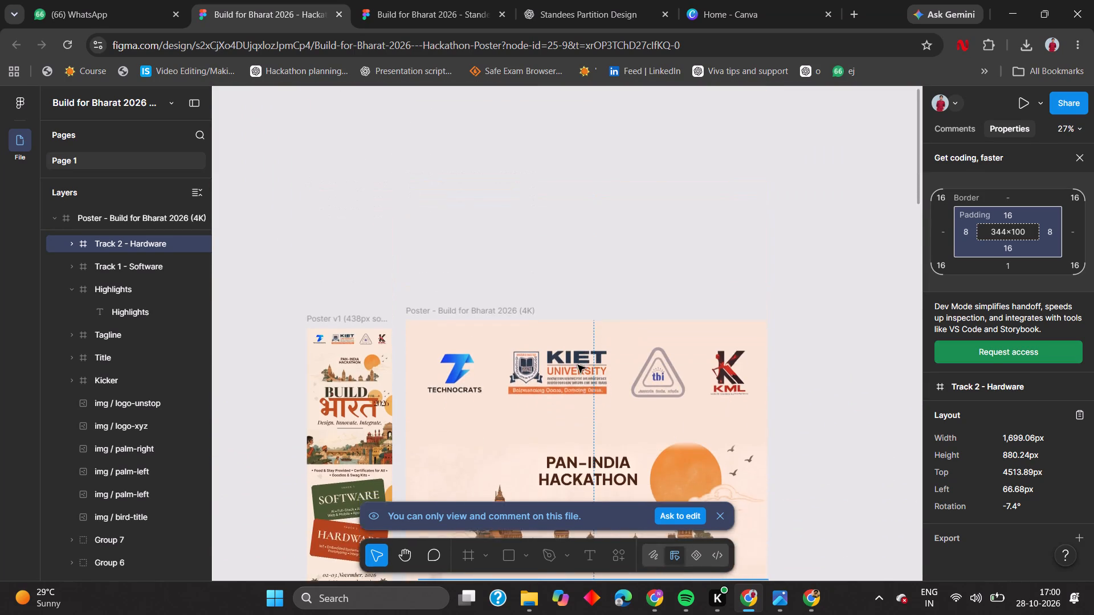
scroll(578, 365, "down", 5)
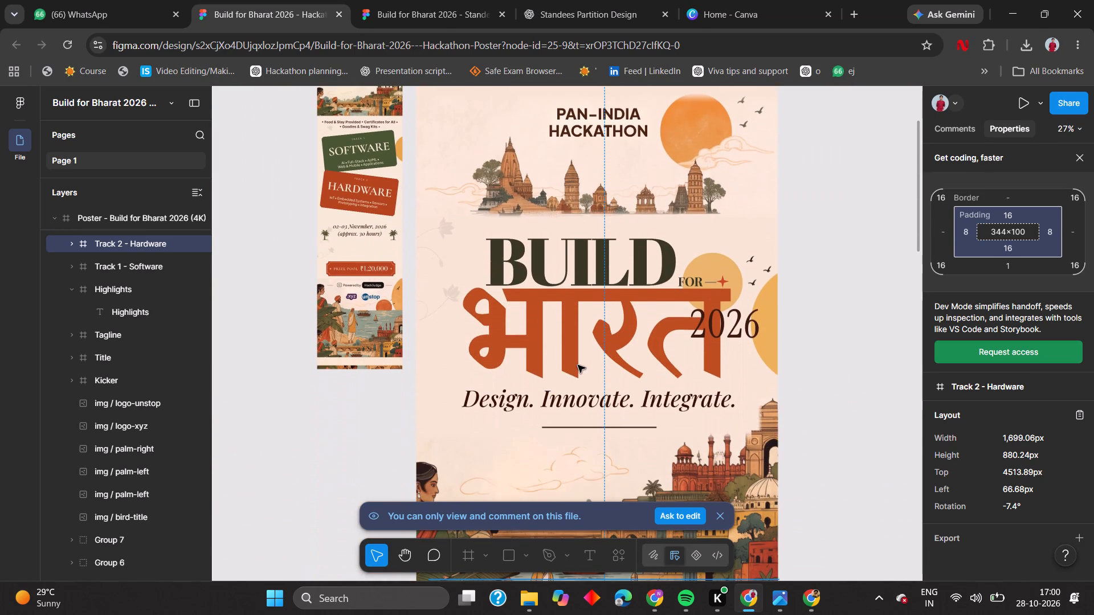
Switch to Photos and examine the exported 4K poster PNG, especially its bottom illustration and logo strip.
left_click(782, 593)
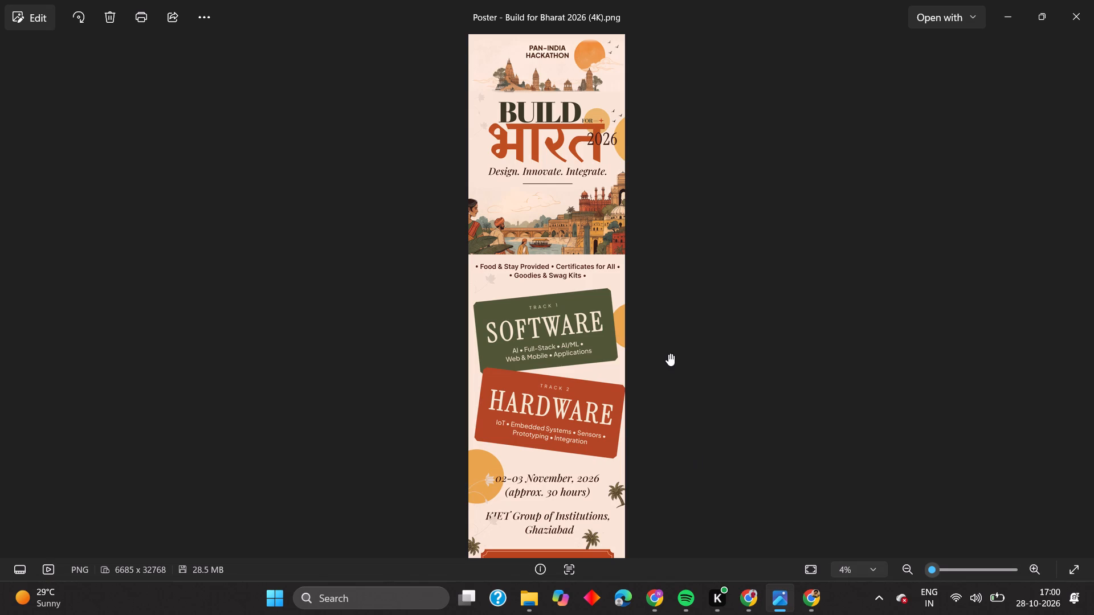
scroll(610, 466, "up", 5, "ctrl")
scroll(610, 466, "down", 6)
left_click(610, 466)
scroll(610, 466, "down", 1)
scroll(575, 556, "up", 12, "ctrl")
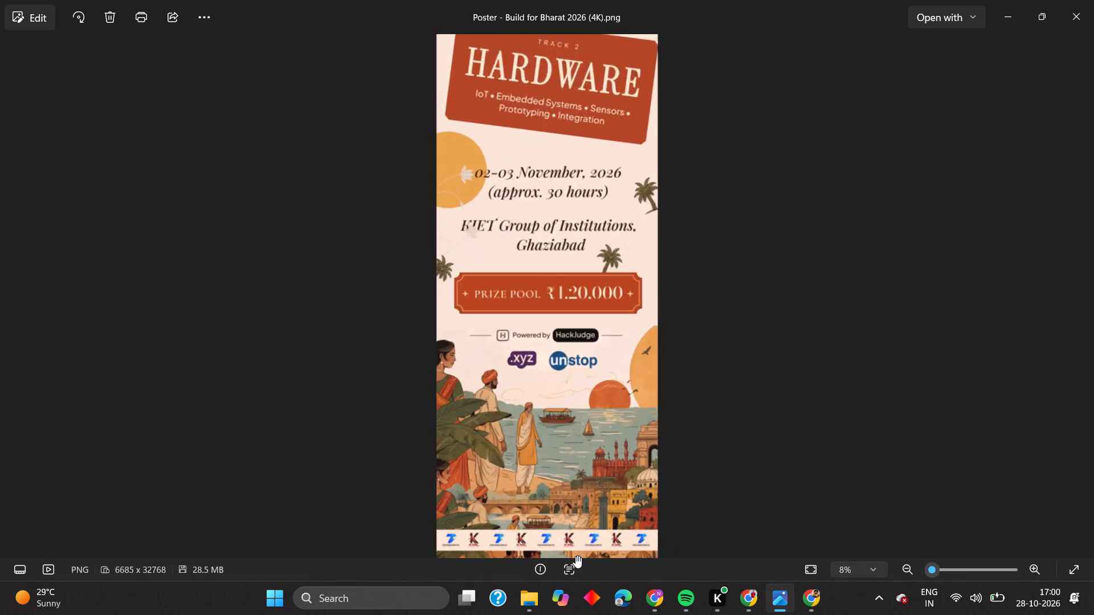
scroll(613, 534, "up", 12, "ctrl")
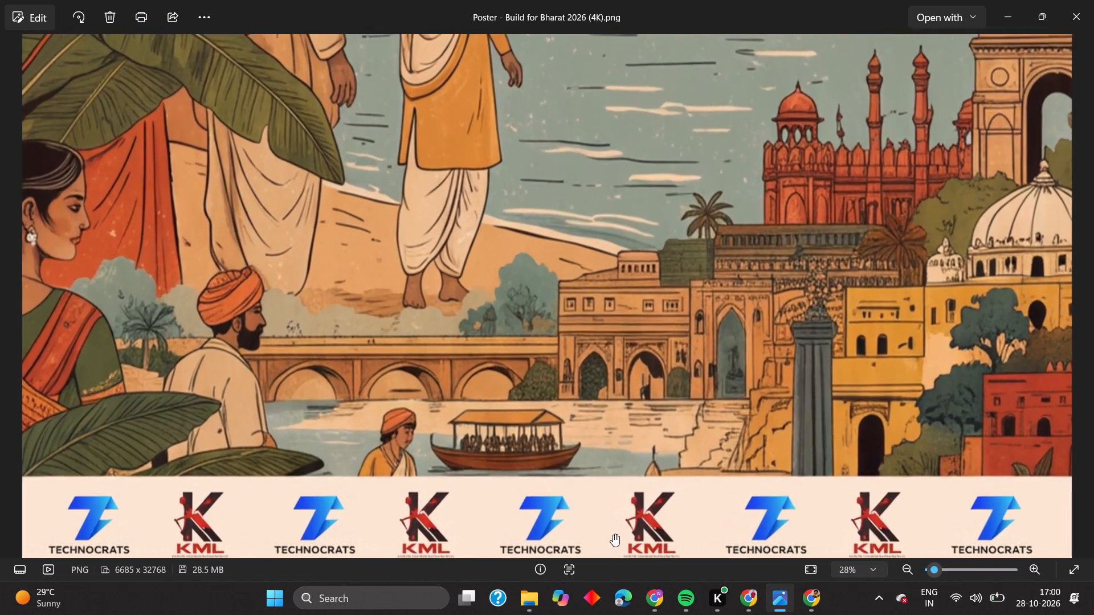
scroll(613, 534, "up", 2, "ctrl")
scroll(638, 518, "down", 1)
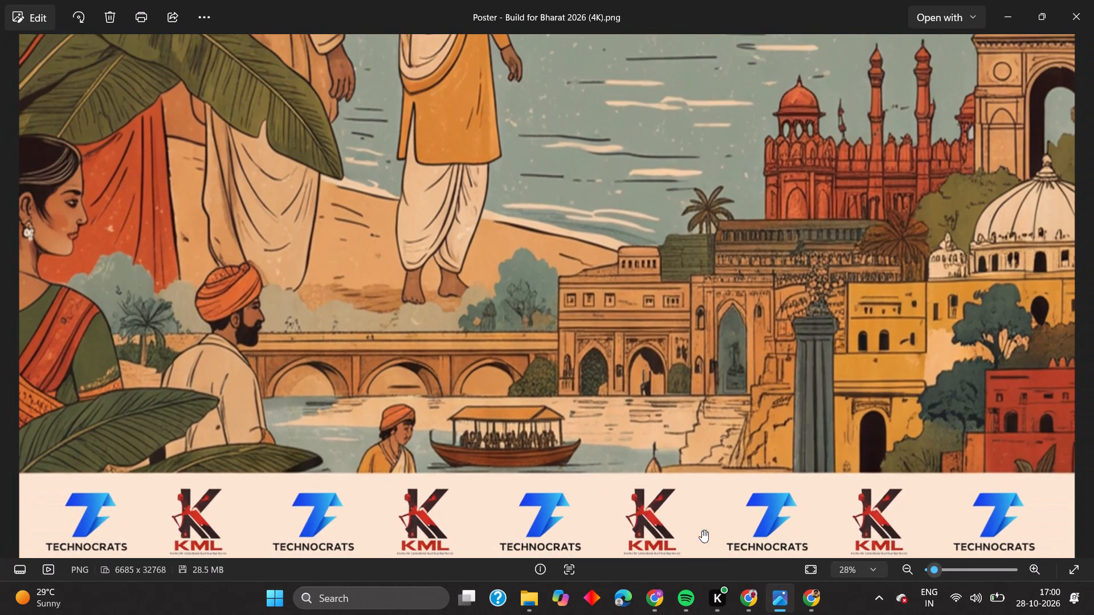
Return to the Figma poster in Chrome and examine the bottom logo strip up close and the track cards.
left_click(752, 605)
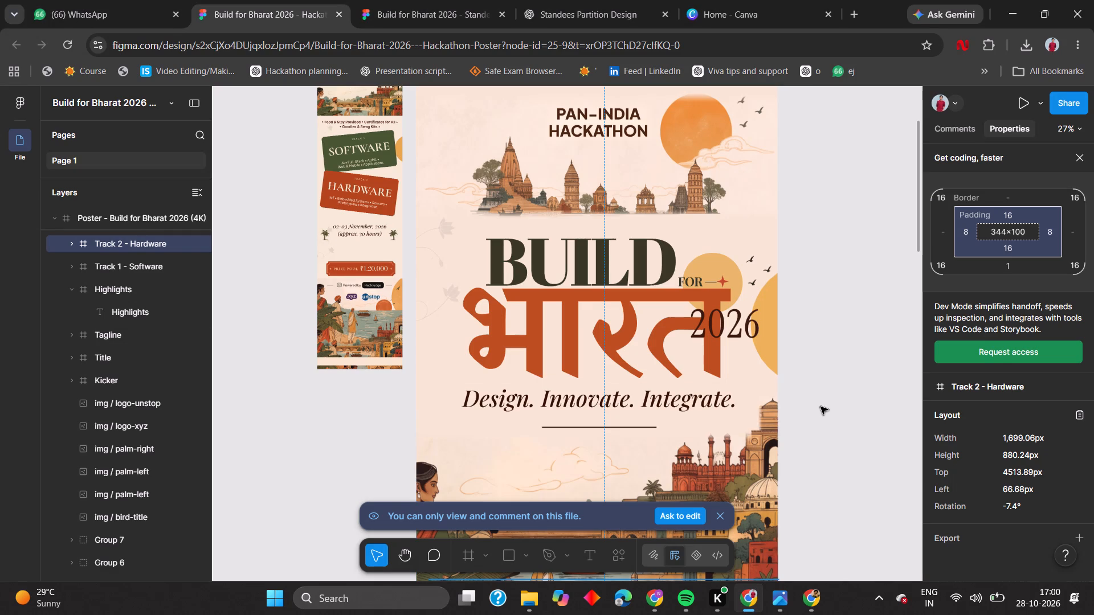
scroll(820, 407, "down", 10)
scroll(741, 374, "up", 2)
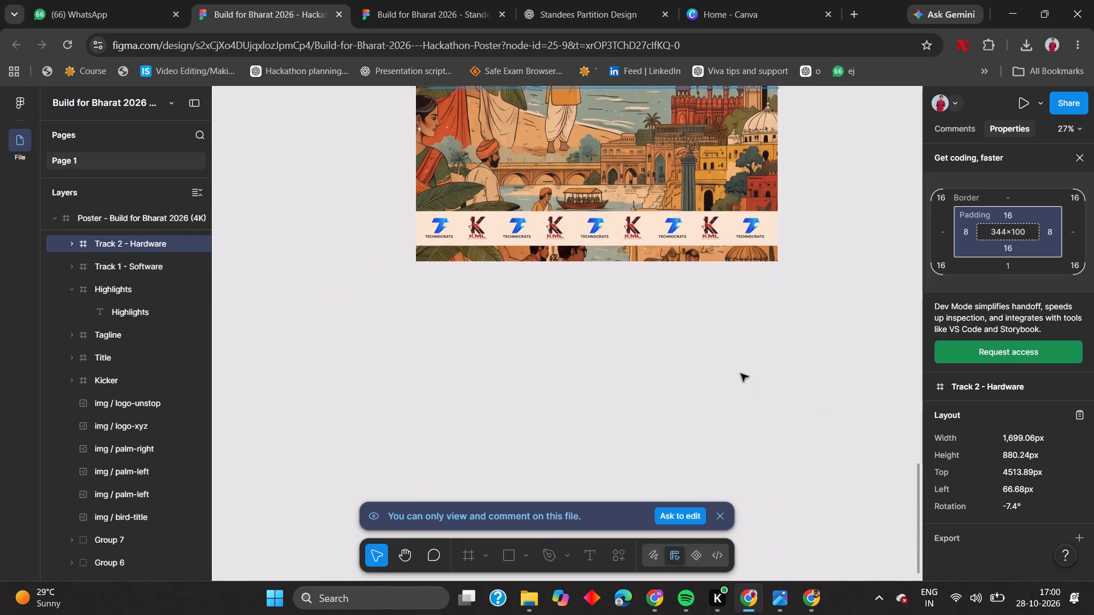
scroll(714, 249, "up", 2)
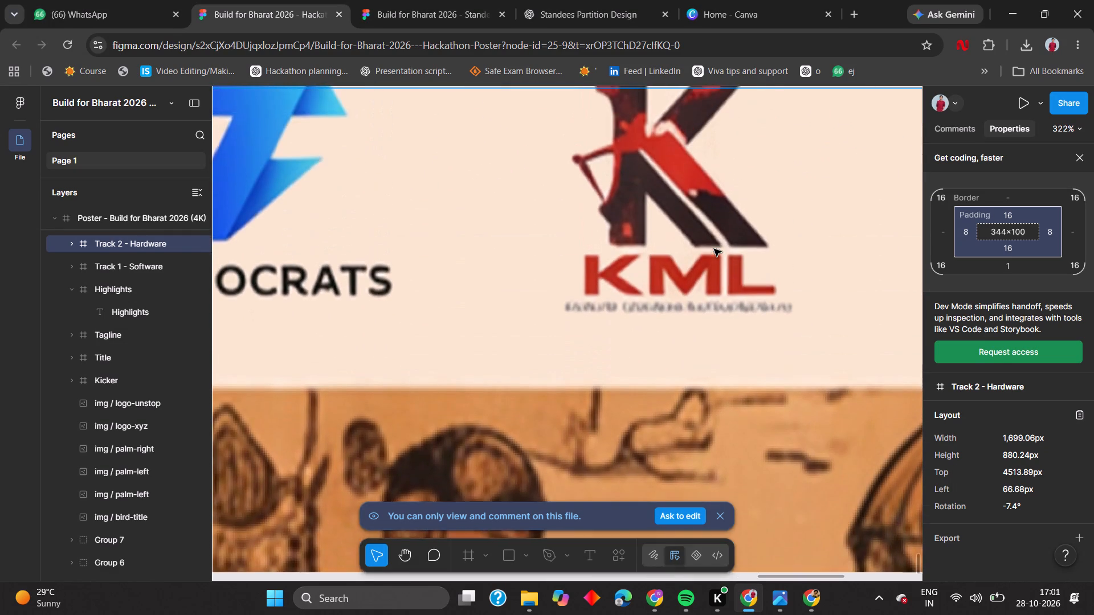
scroll(714, 249, "up", 1)
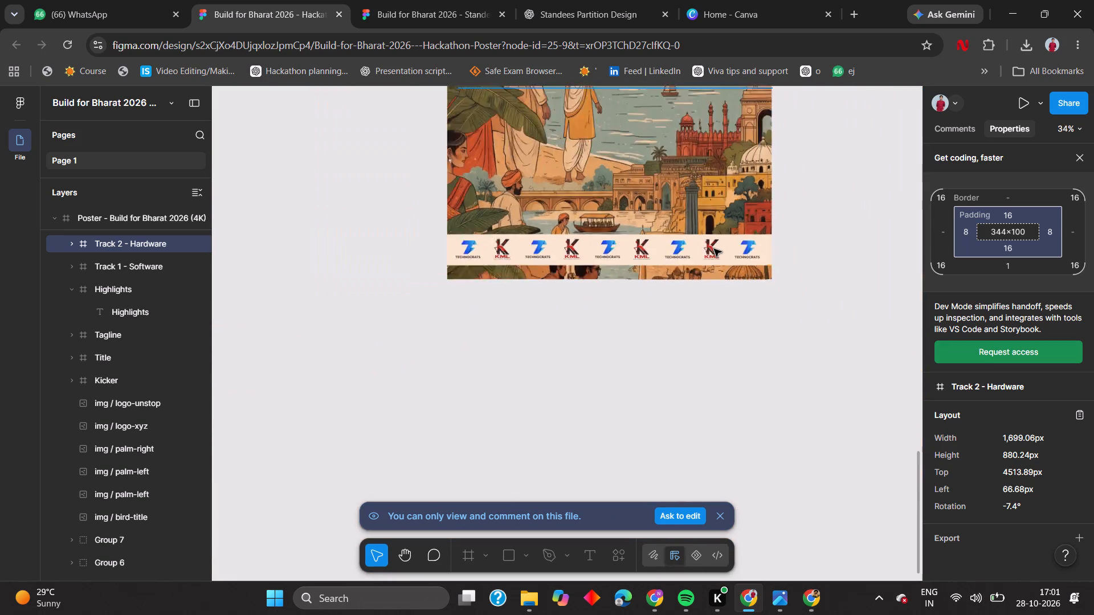
scroll(714, 249, "up", 4)
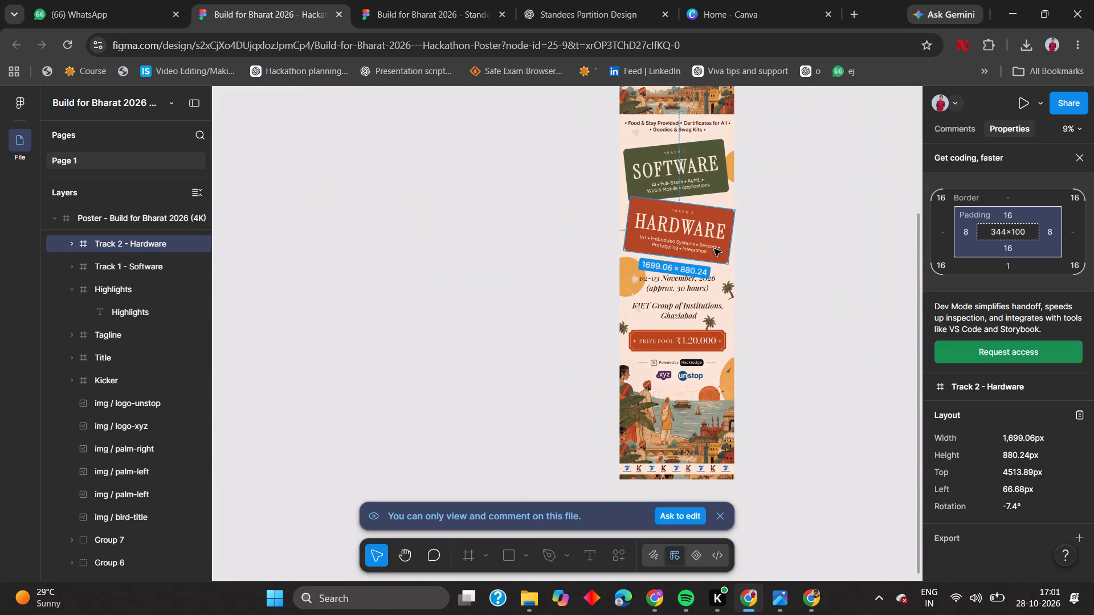
scroll(714, 249, "up", 1)
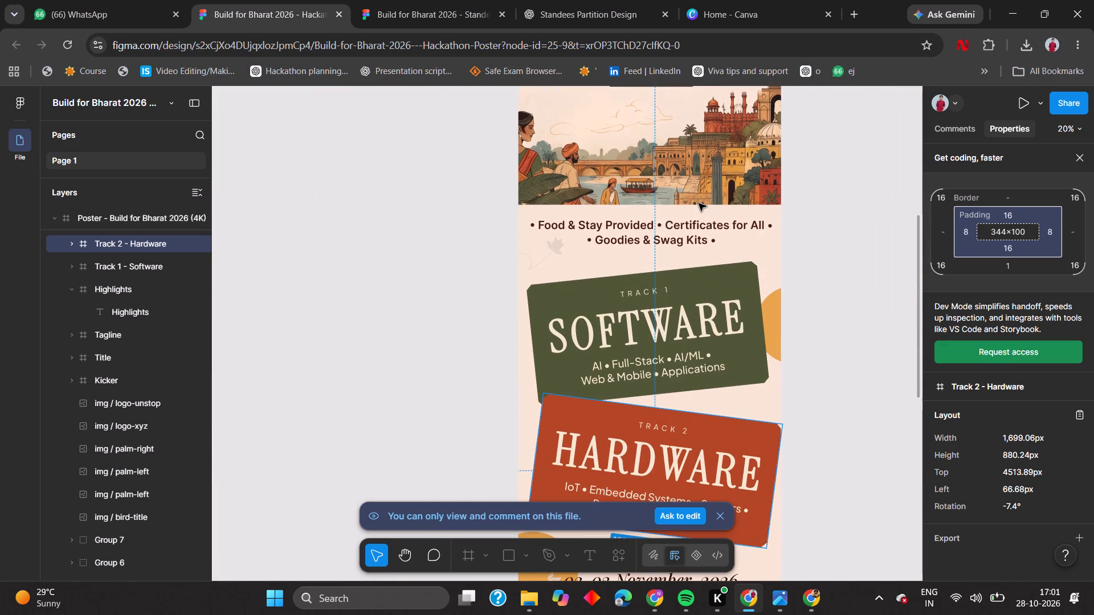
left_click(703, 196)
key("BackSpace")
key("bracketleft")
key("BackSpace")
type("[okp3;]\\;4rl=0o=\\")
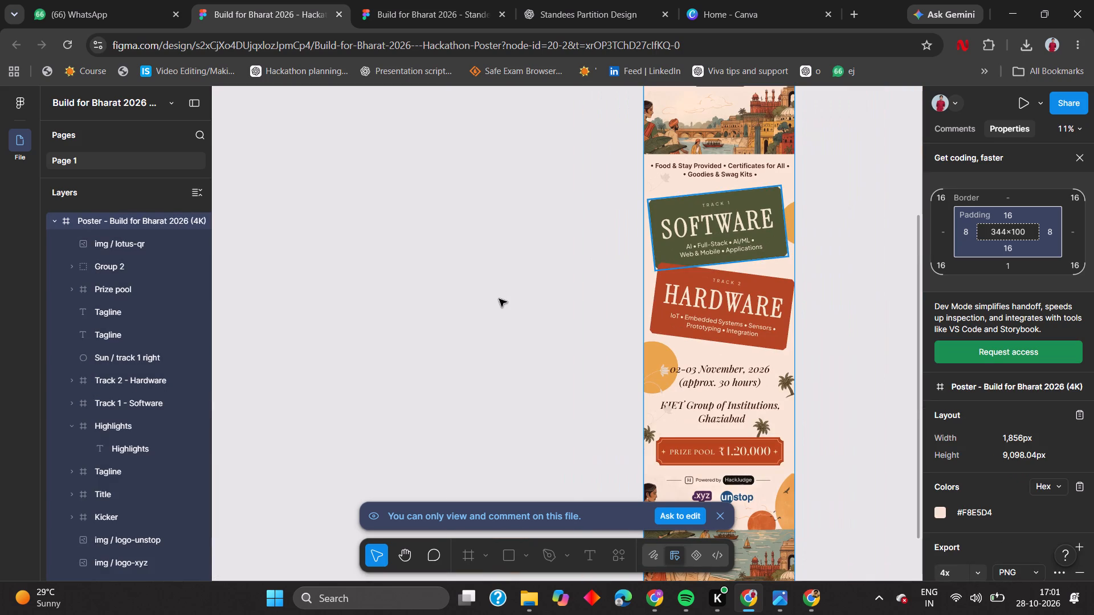
Compare the bottom Technocrats and KML logo strip in the Figma poster with the one in the exported 4K PNG in Photos.
left_click(499, 299)
scroll(577, 388, "down", 1)
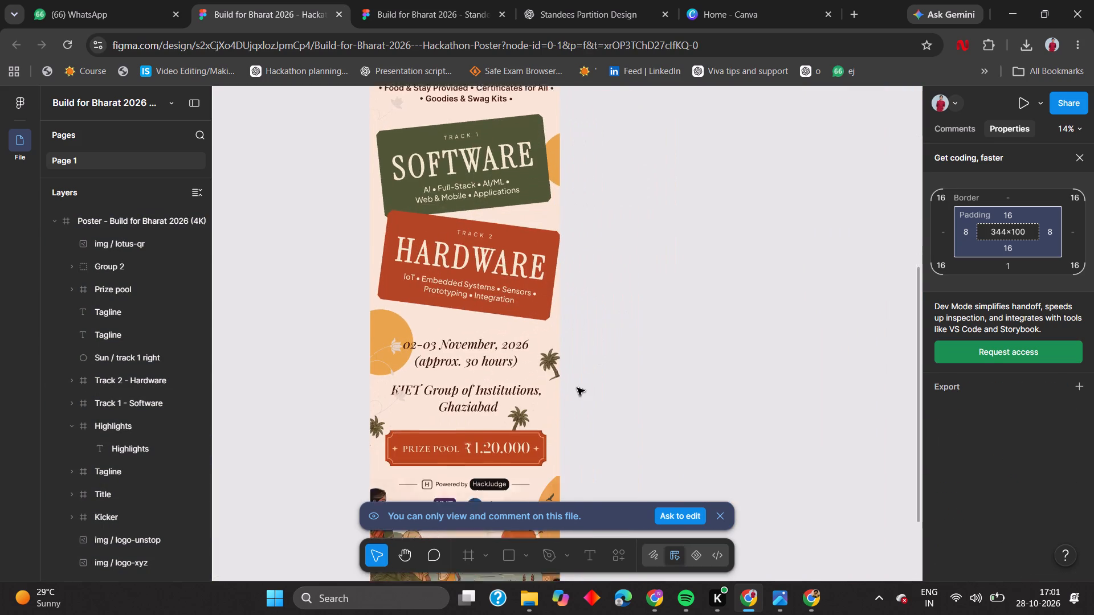
scroll(577, 388, "down", 1)
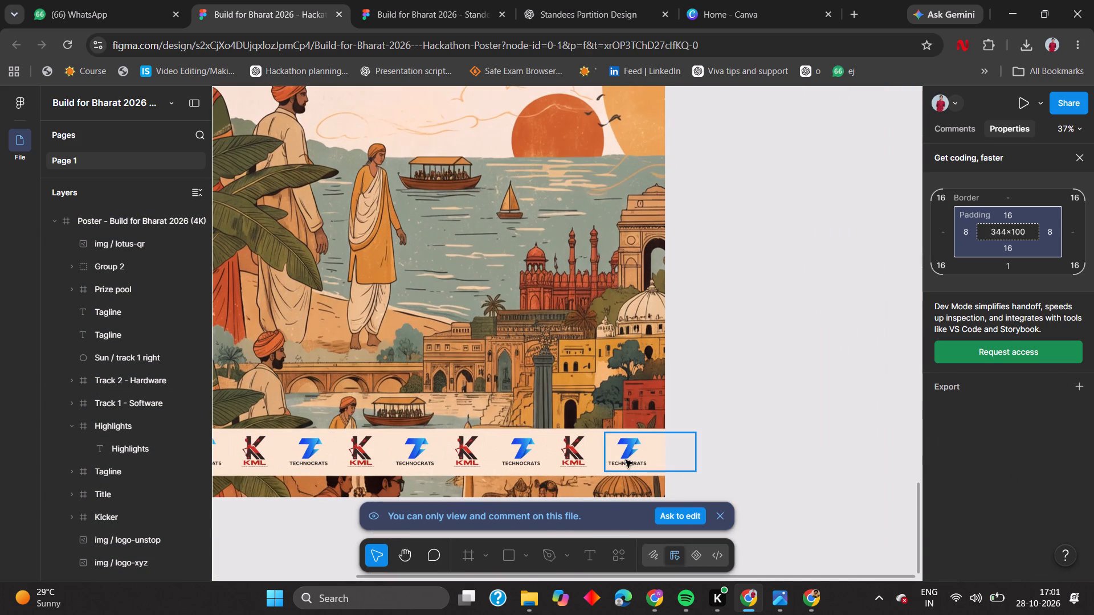
left_click(773, 605)
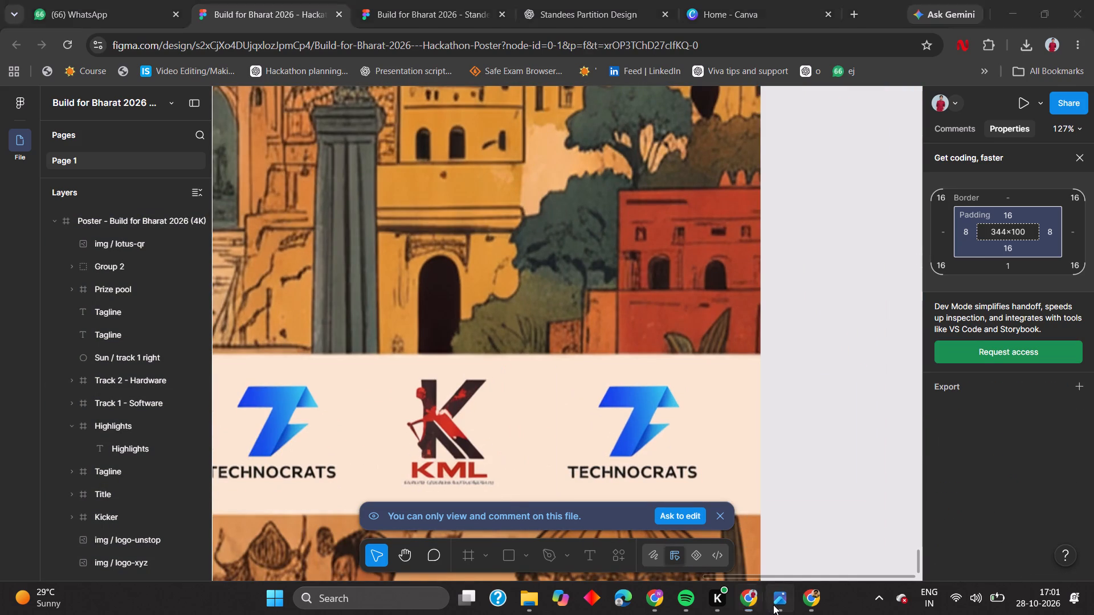
scroll(663, 532, "up", 7, "ctrl")
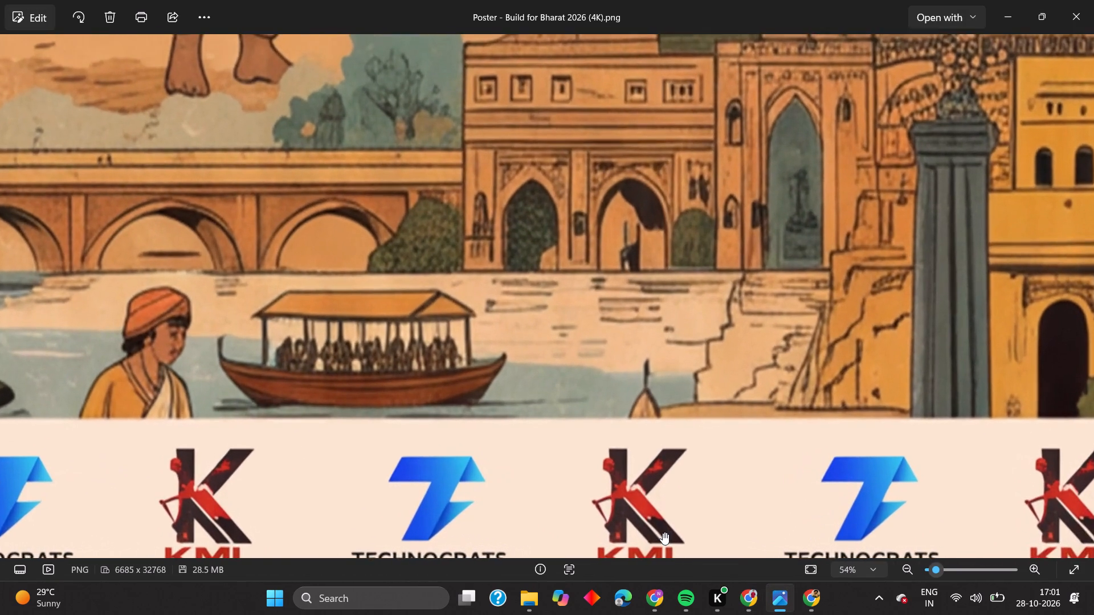
left_click_drag(683, 497, 687, 394)
scroll(656, 434, "up", 3, "ctrl")
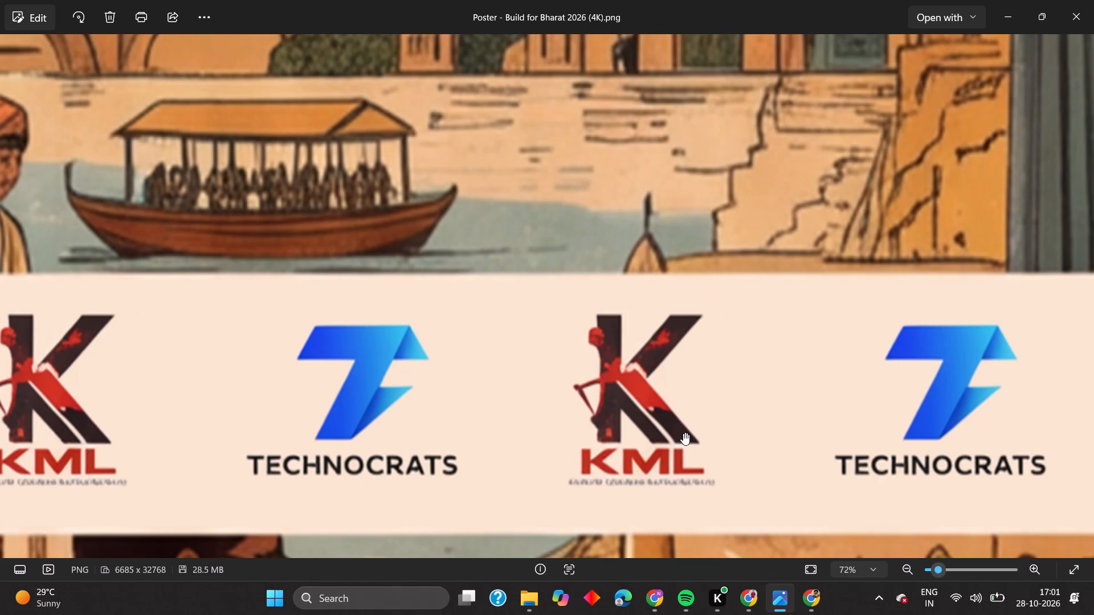
scroll(683, 433, "down", 3, "ctrl")
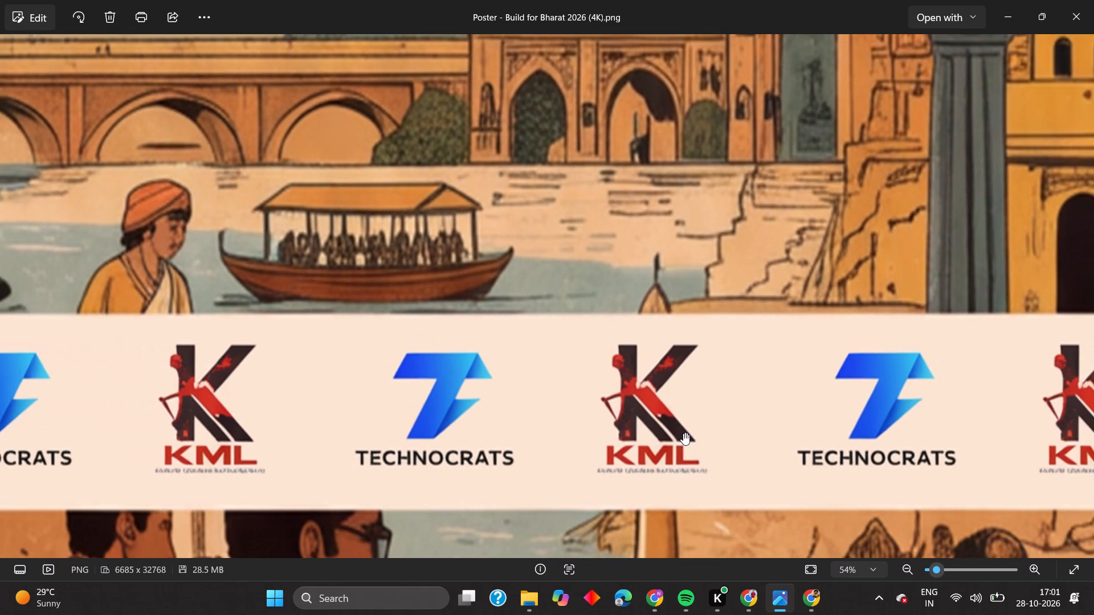
scroll(683, 433, "down", 15, "ctrl")
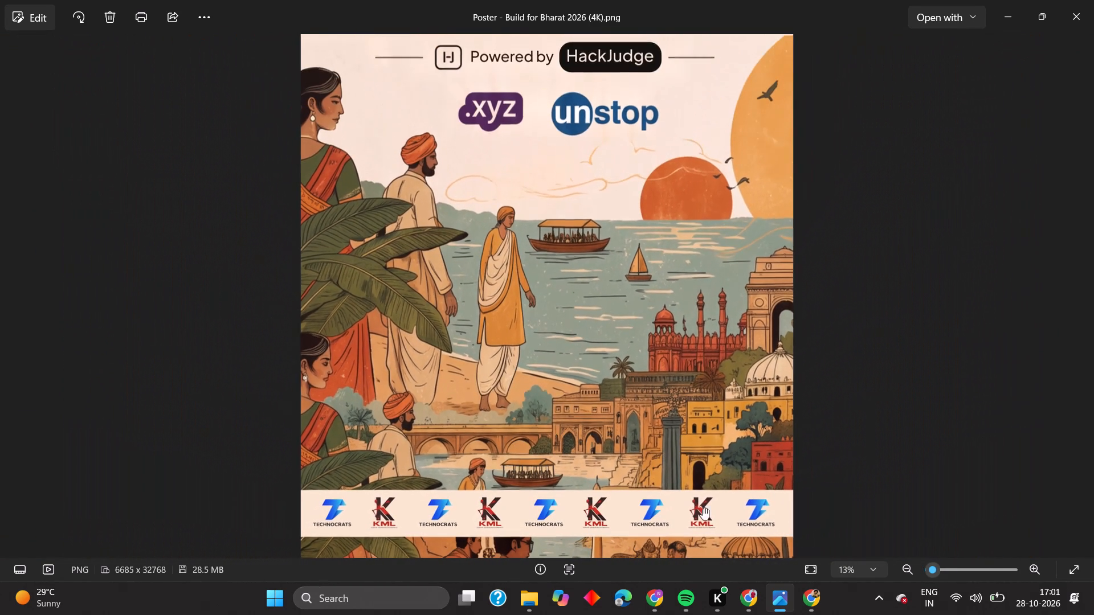
Examine the exported poster's lower riverside illustration up close and review the whole poster layout.
scroll(766, 364, "up", 5)
scroll(766, 364, "down", 1, "ctrl")
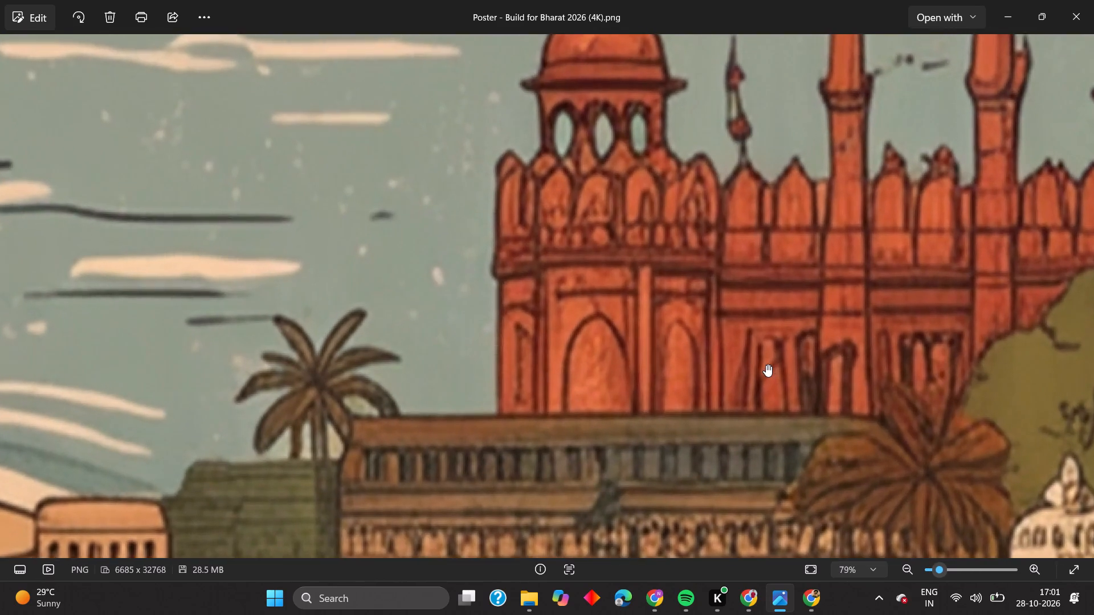
scroll(766, 364, "down", 17, "ctrl")
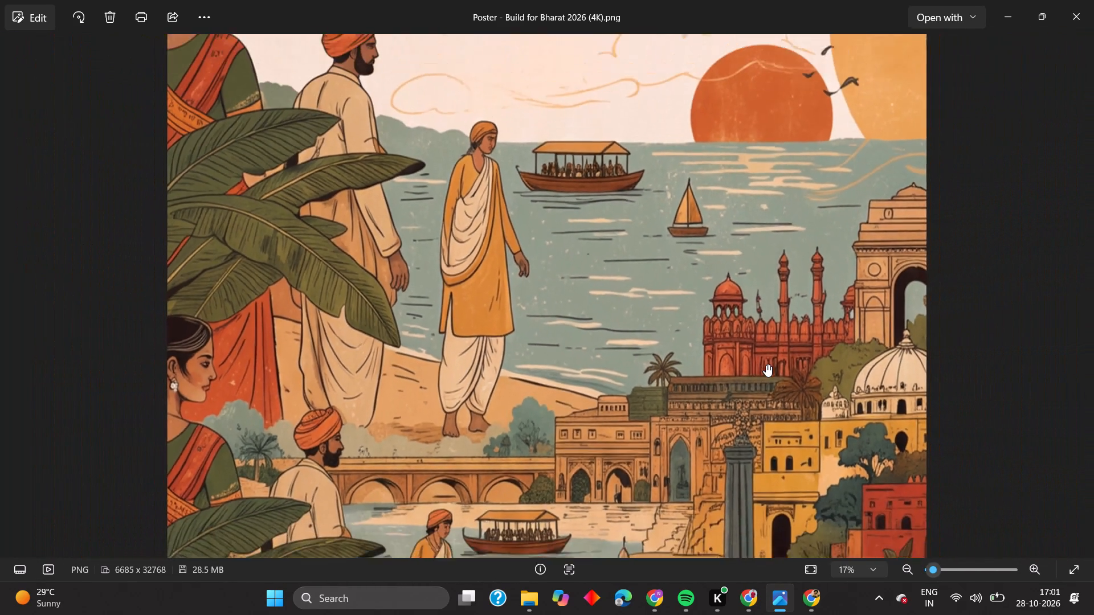
scroll(766, 364, "down", 14, "ctrl")
scroll(766, 364, "up", 1)
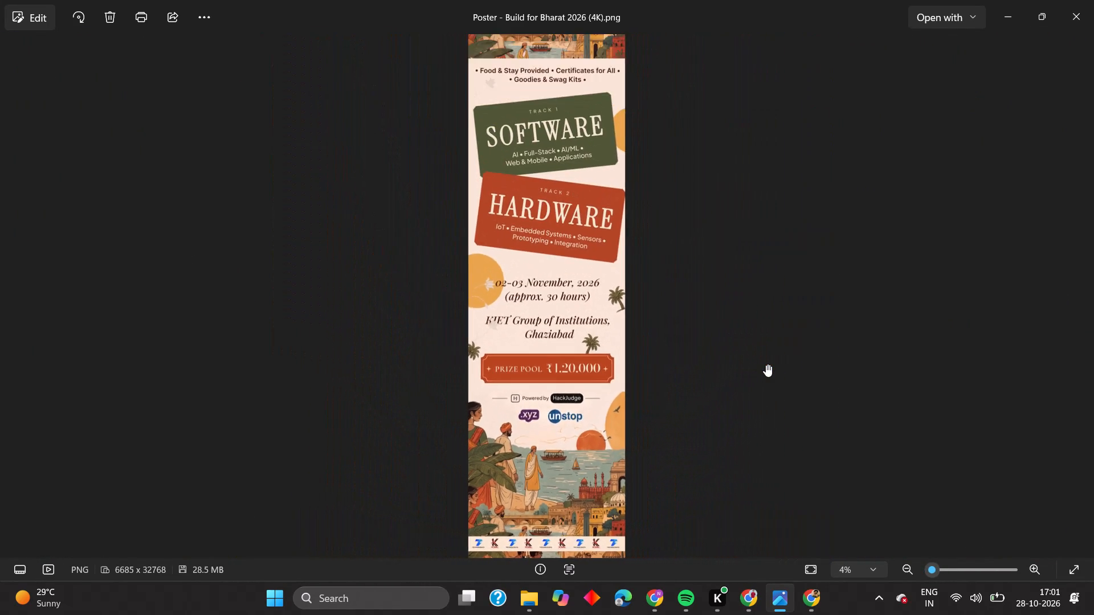
scroll(766, 364, "up", 1)
scroll(766, 364, "down", 9, "ctrl")
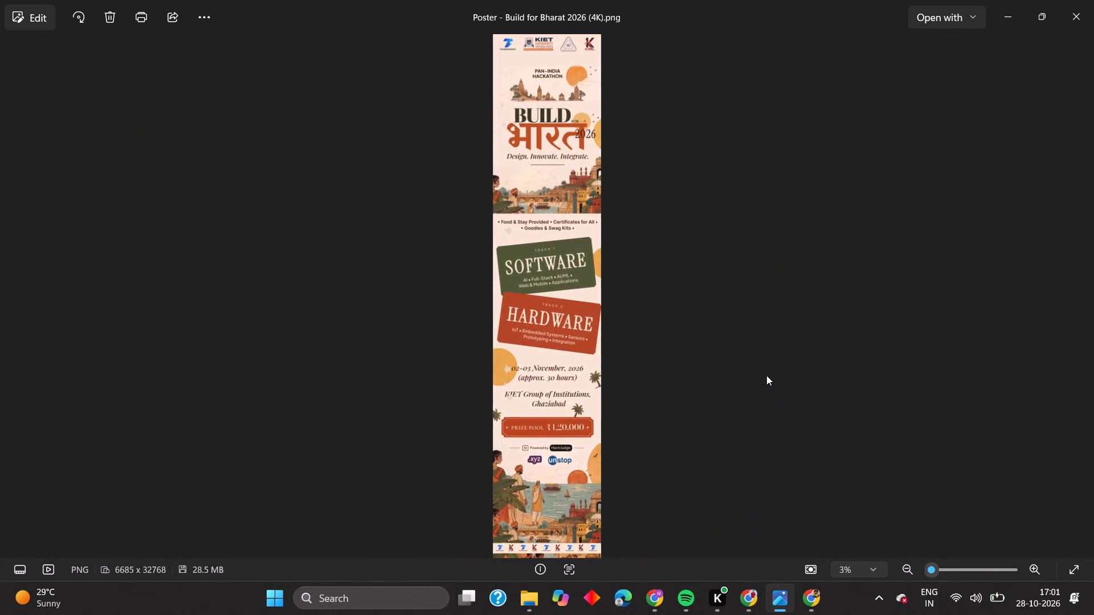
scroll(766, 375, "down", 3, "ctrl")
scroll(591, 53, "up", 3, "ctrl")
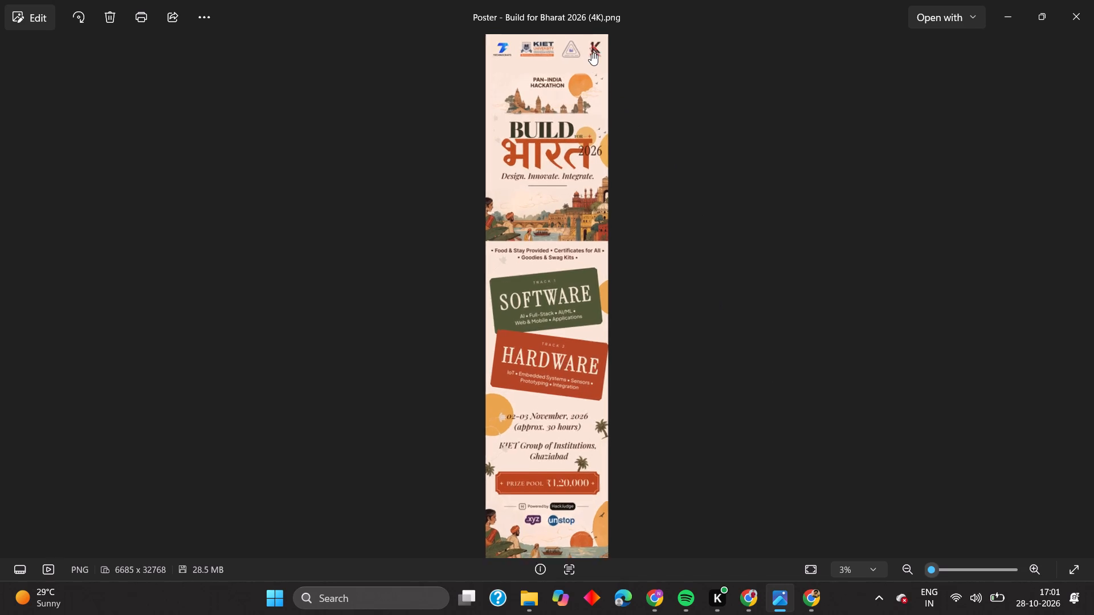
Inspect the exported poster's header logos up close, focusing on the tbi and KML logos.
scroll(591, 53, "up", 10, "ctrl")
scroll(687, 92, "up", 9, "ctrl")
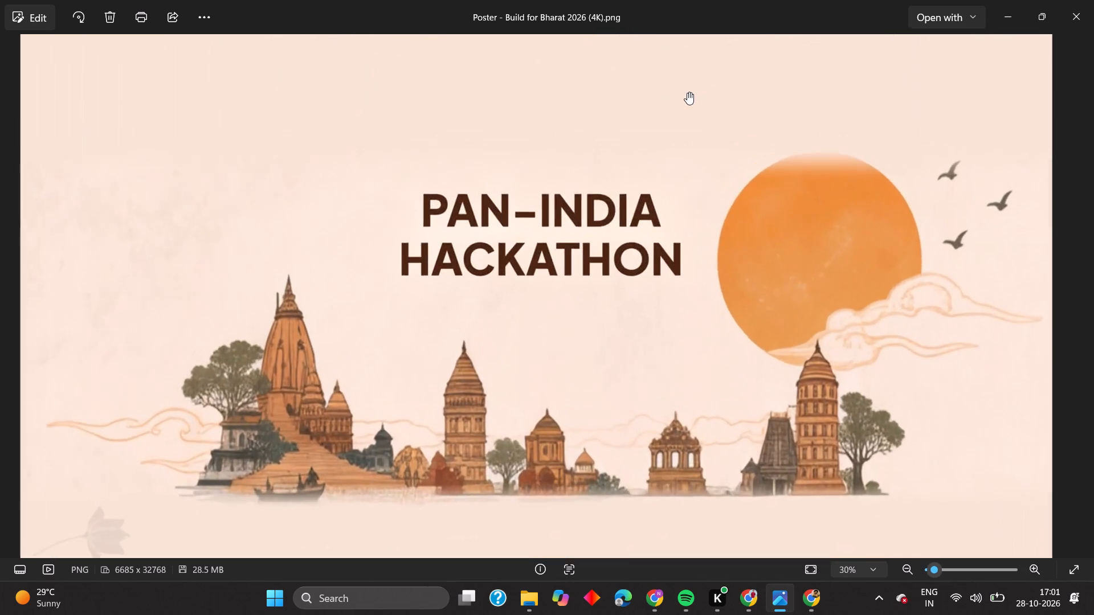
scroll(687, 92, "up", 4, "ctrl")
left_click_drag(907, 150, 660, 420)
left_click_drag(799, 294, 753, 351)
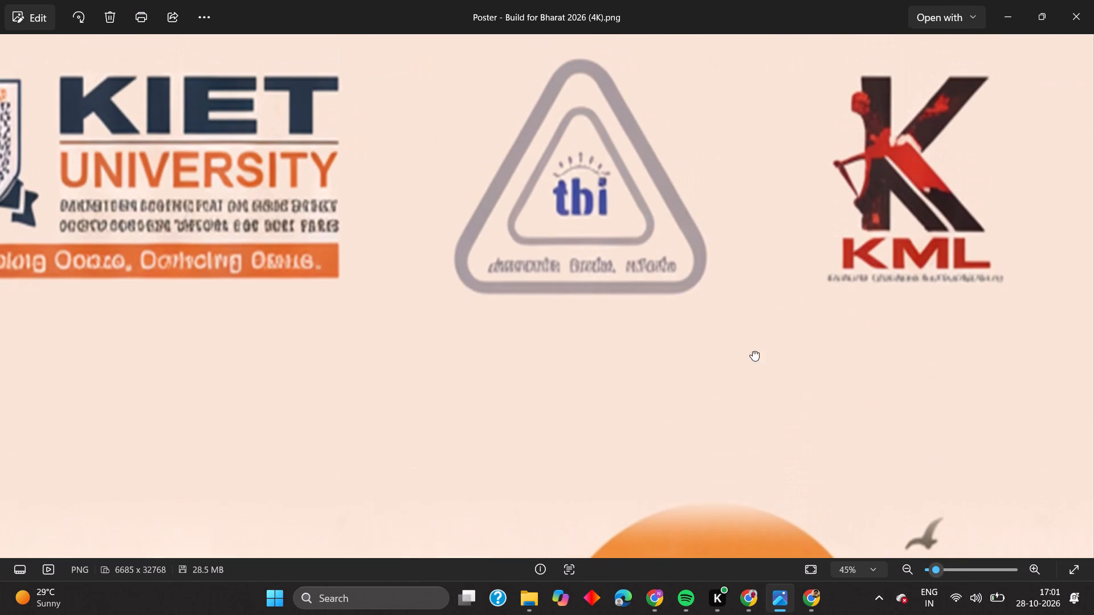
left_click_drag(753, 351, 753, 353)
left_click_drag(876, 294, 859, 314)
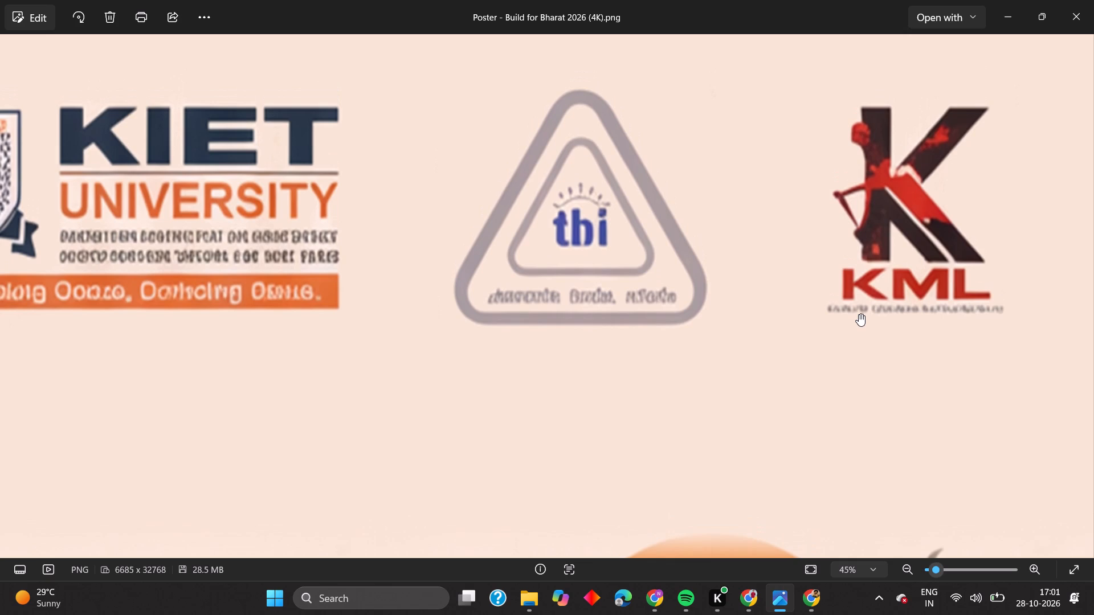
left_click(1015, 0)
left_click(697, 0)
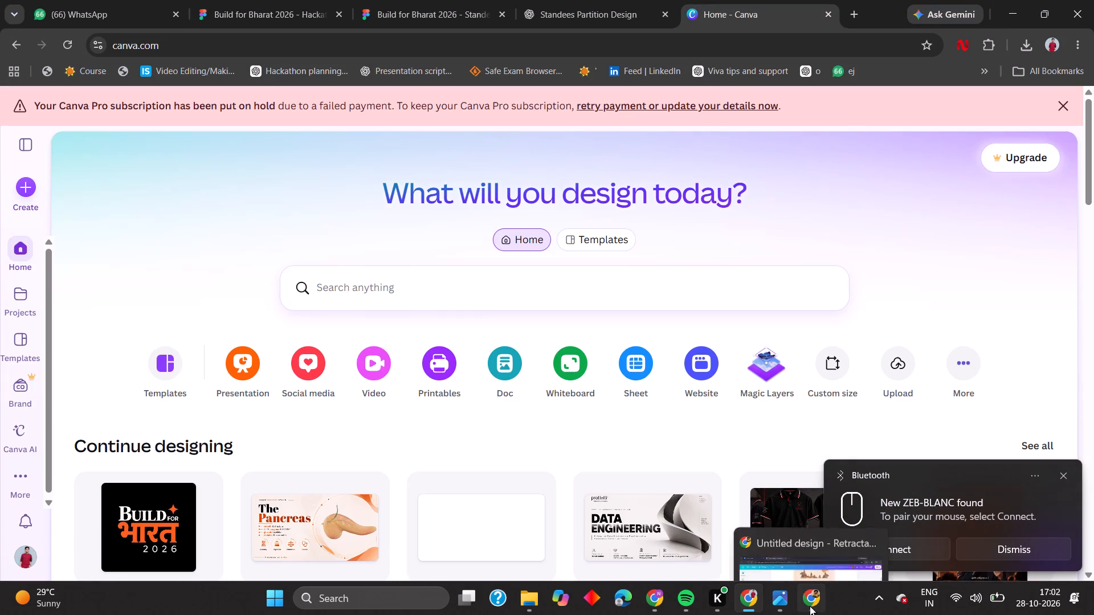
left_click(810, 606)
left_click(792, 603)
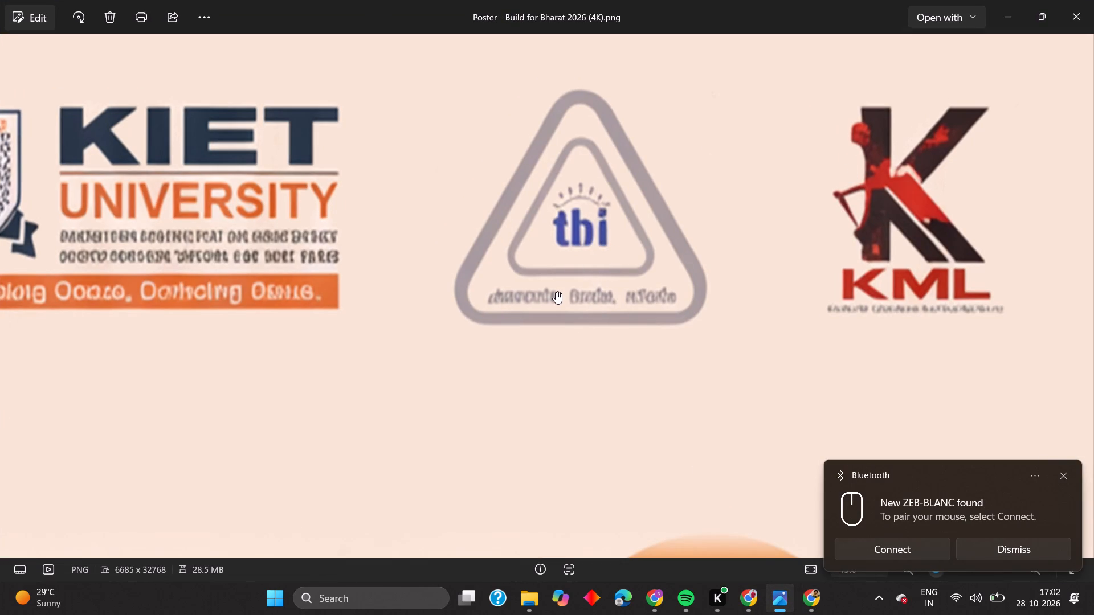
Examine the header logos of the exported poster from tbi across KIET University to Technocrats, checking the small text.
left_click_drag(372, 327, 590, 347)
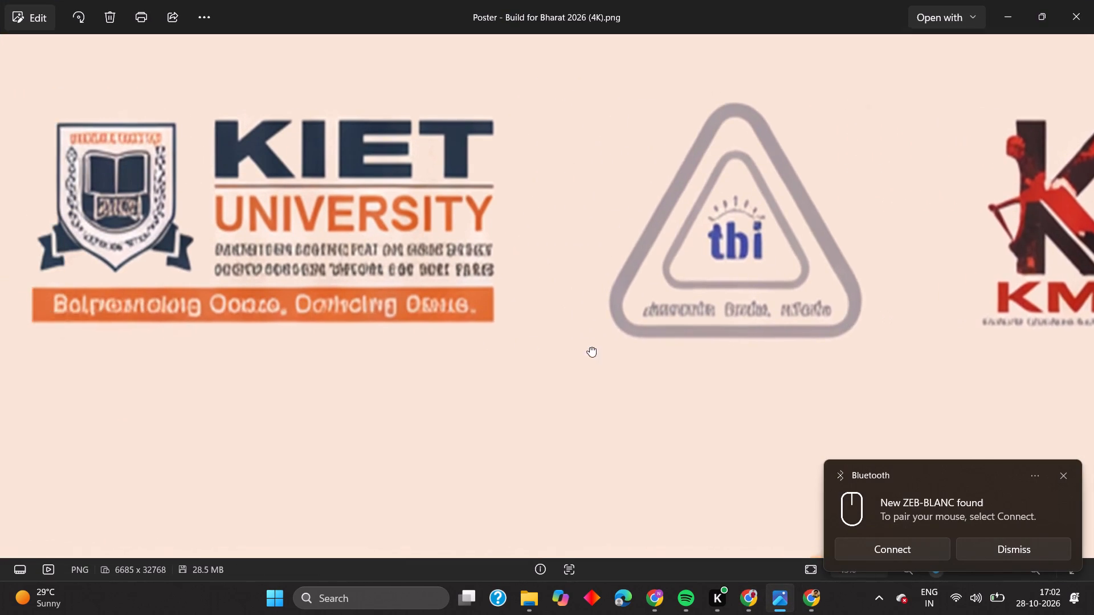
left_click_drag(590, 347, 728, 360)
left_click_drag(496, 397, 610, 378)
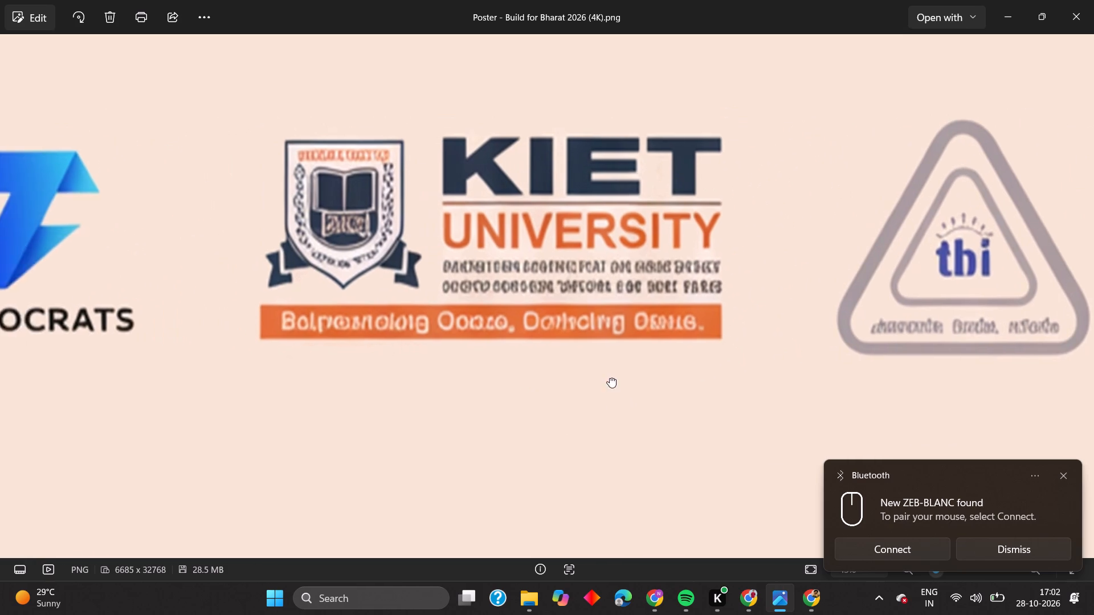
left_click_drag(610, 378, 734, 349)
left_click_drag(391, 339, 509, 286)
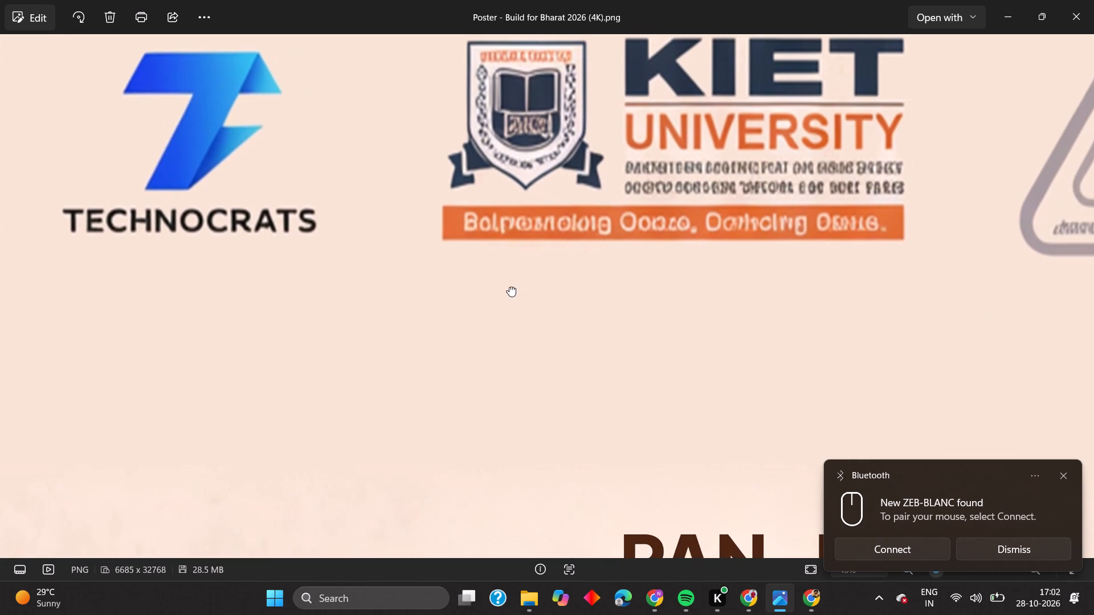
left_click_drag(509, 286, 508, 288)
Review the full header logo row and the Pan-India Hackathon temple illustration beneath it in the exported poster.
scroll(508, 288, "down", 6, "ctrl")
left_click_drag(514, 257, 514, 255)
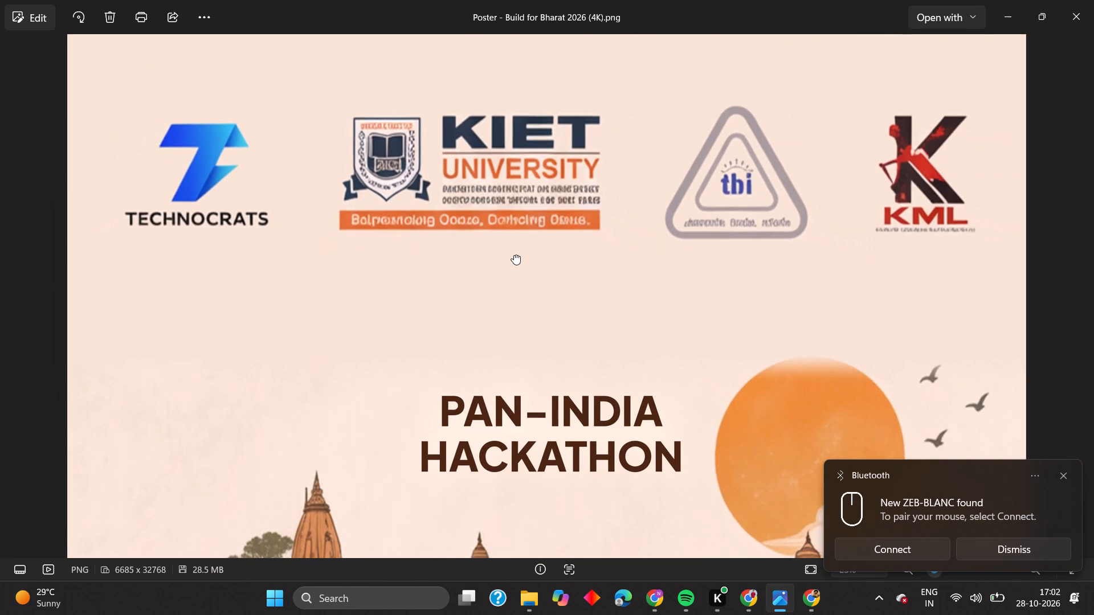
left_click_drag(514, 255, 529, 59)
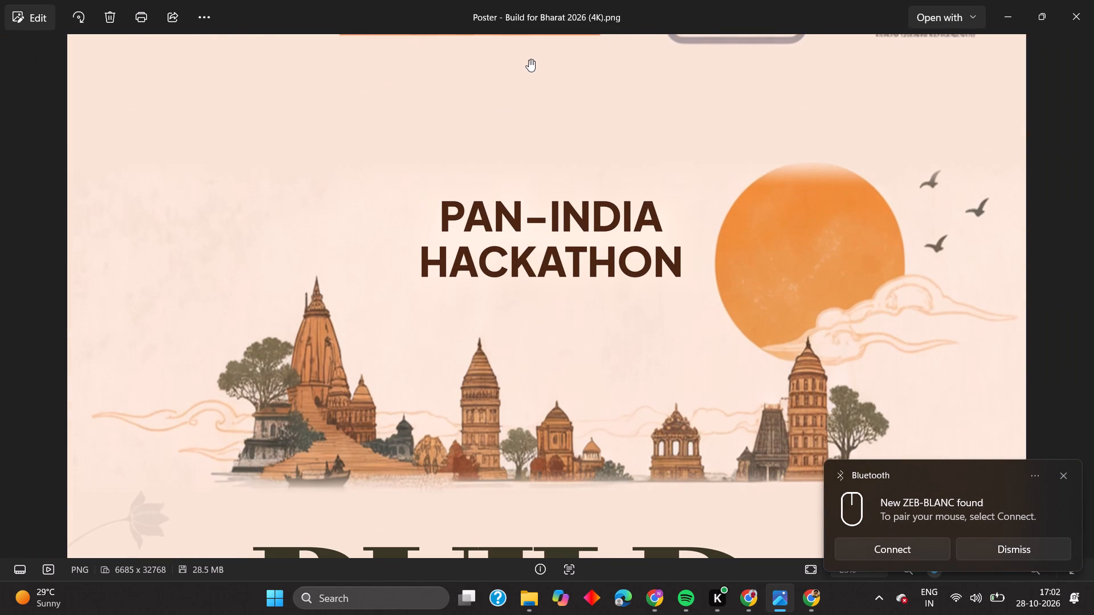
left_click_drag(529, 59, 538, 29)
left_click_drag(523, 85, 530, 0)
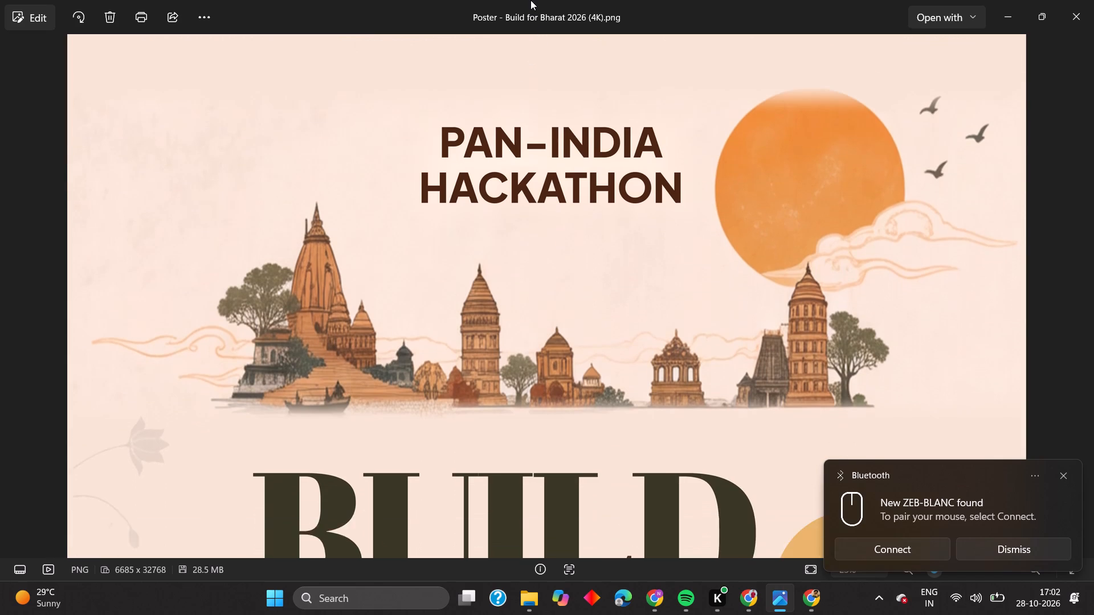
left_click_drag(530, 0, 555, 530)
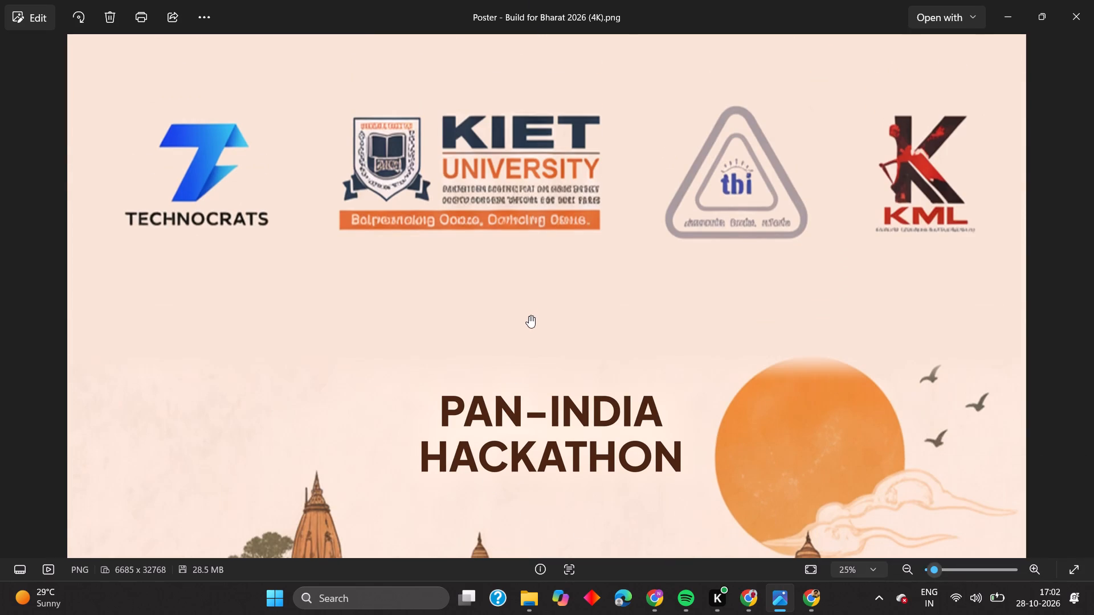
scroll(633, 229, "up", 1, "ctrl")
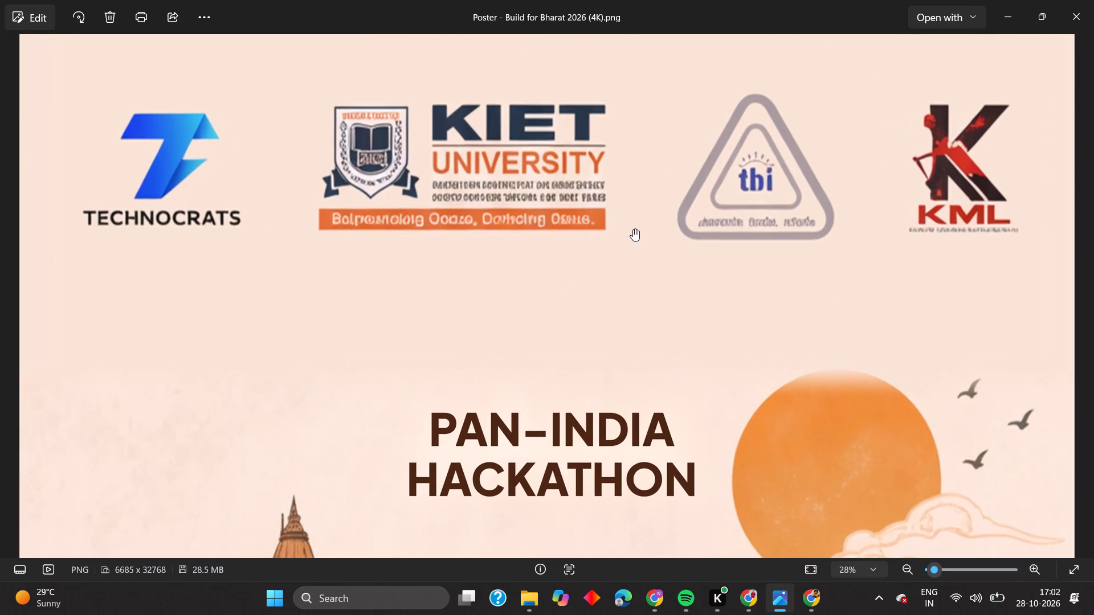
scroll(639, 218, "up", 2, "ctrl")
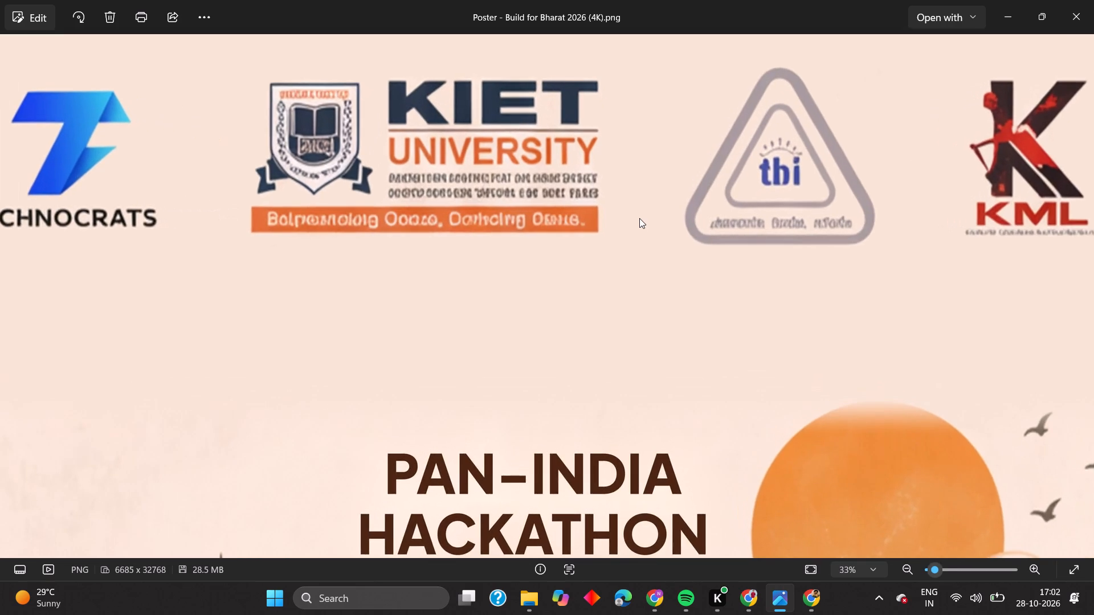
Minimise the exported poster image and switch to the Chrome window with the Figma, ChatGPT and Canva home tabs.
scroll(639, 218, "down", 4, "ctrl")
left_click(1013, 2)
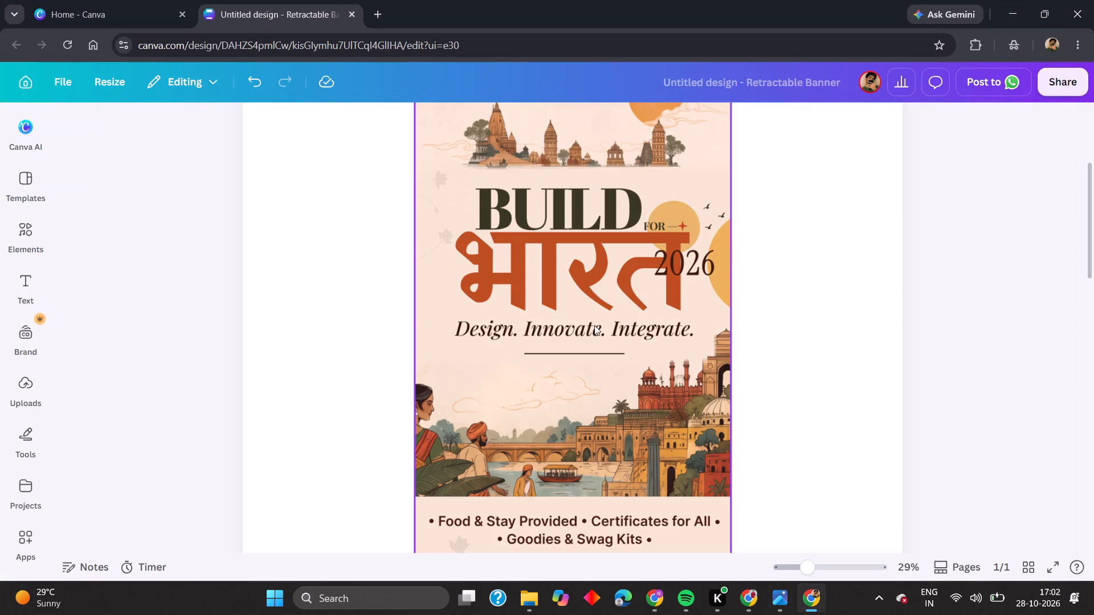
left_click(745, 593)
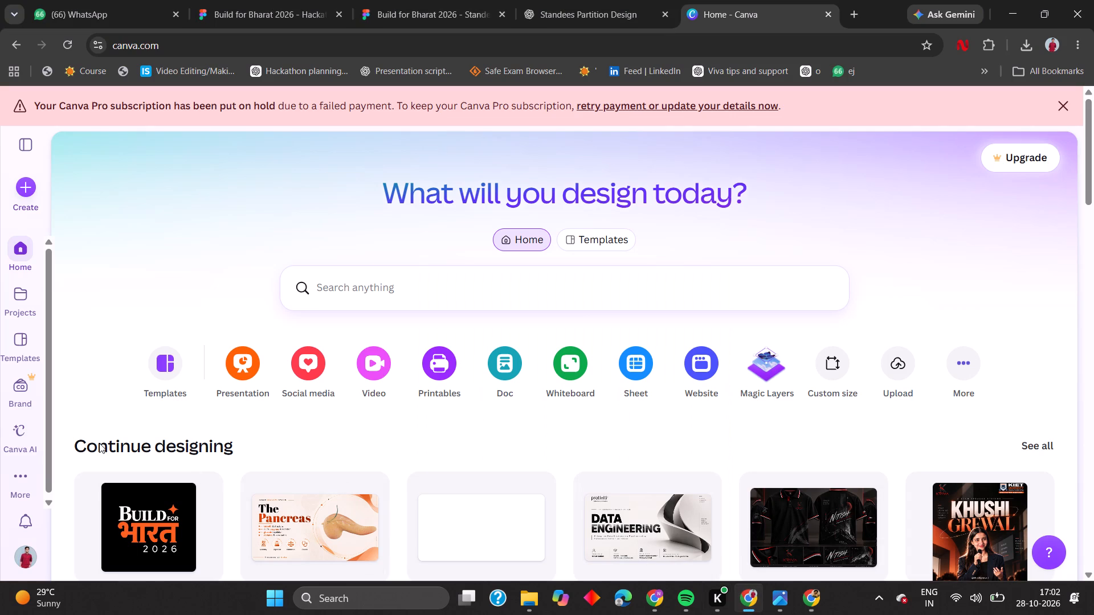
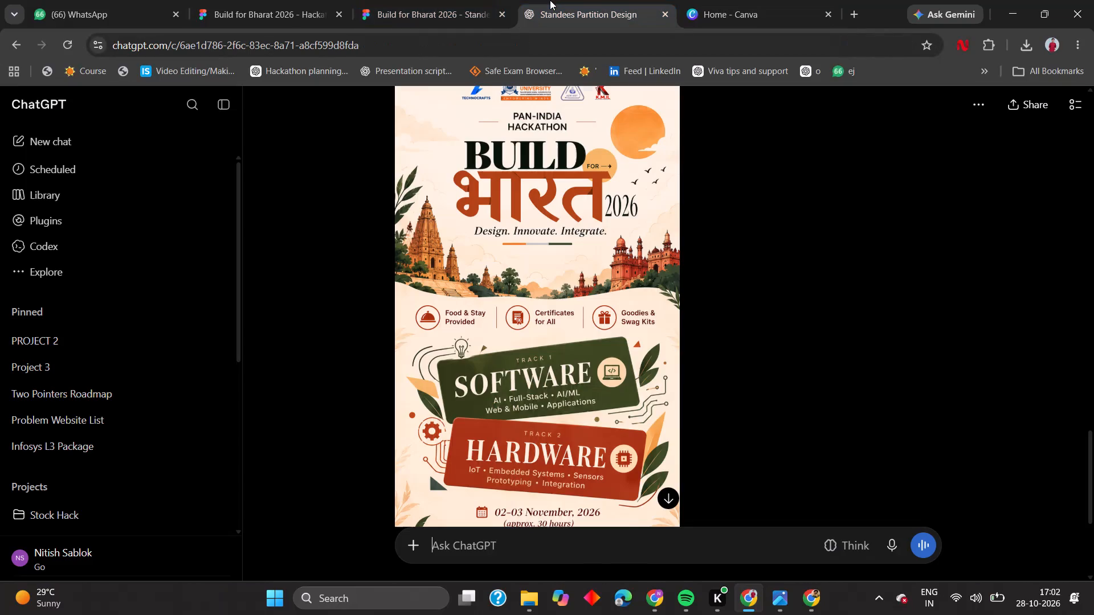
Switch to Canva, open the recent black Build for भारत 2026 multi-design and bring up its uploaded images.
left_click(779, 13)
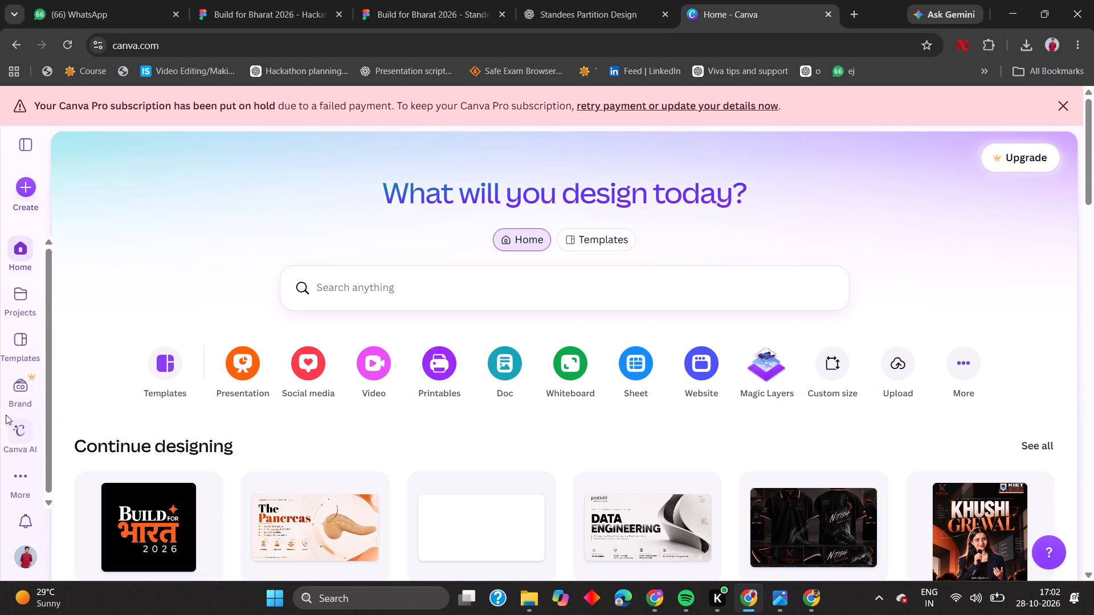
scroll(280, 340, "down", 1)
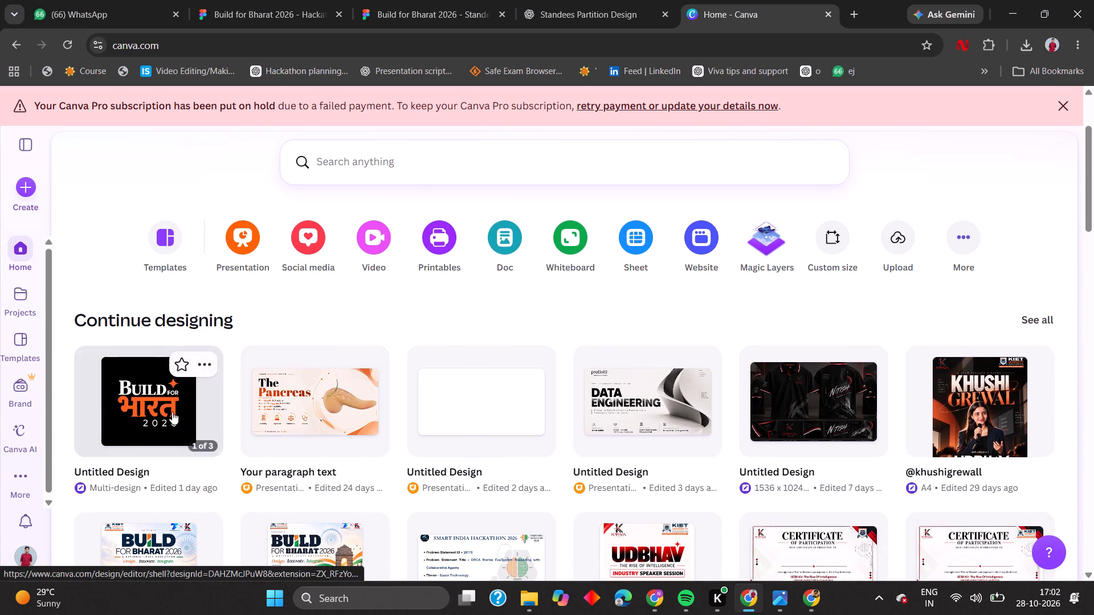
left_click(172, 412)
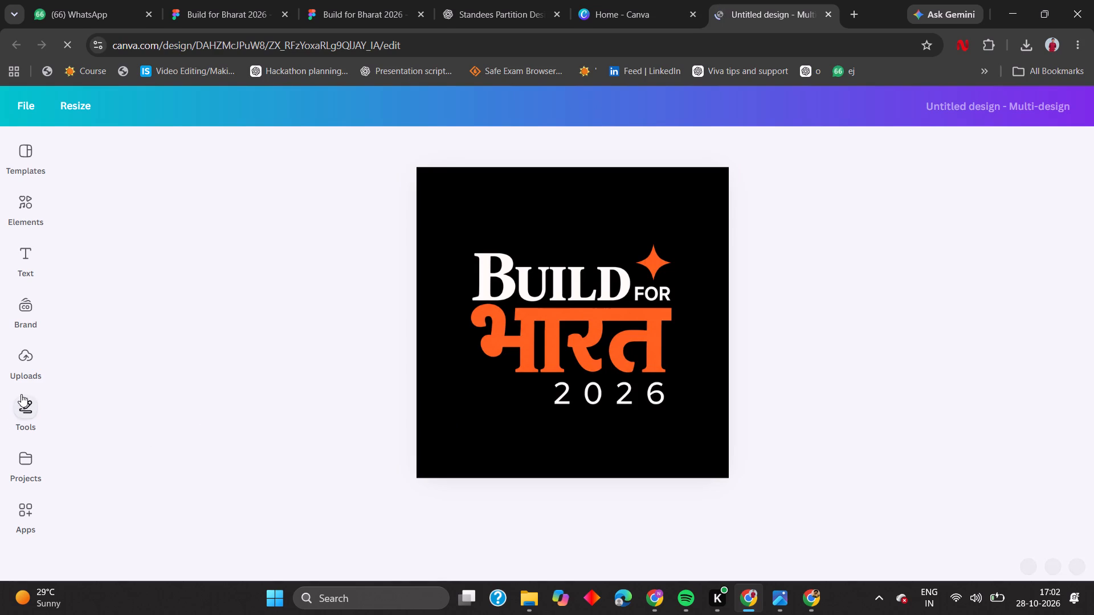
left_click(28, 364)
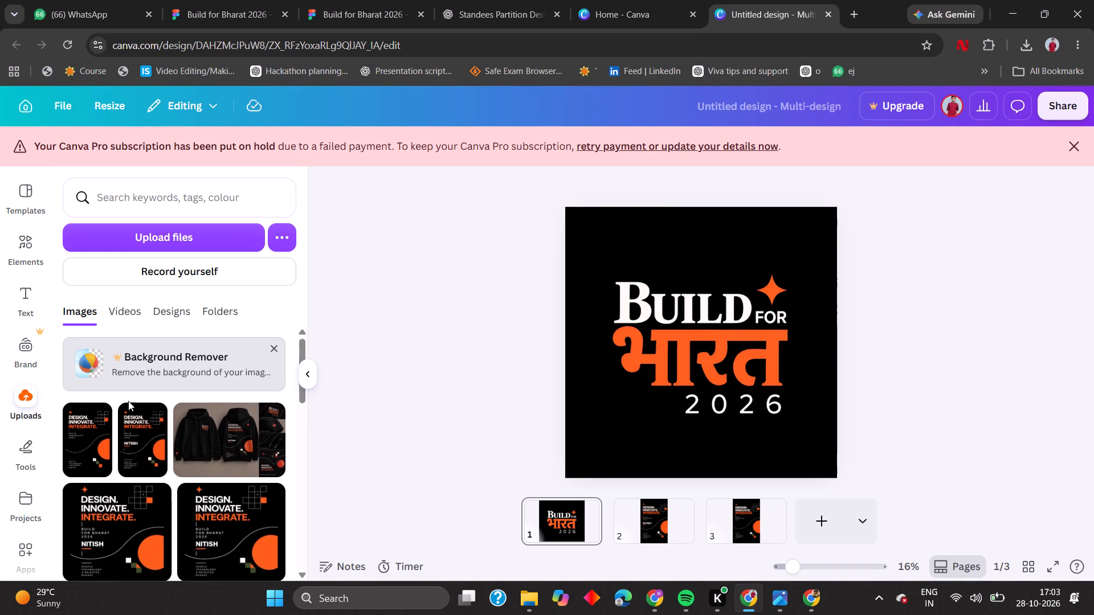
Find the KRIVA ML Society logo among the uploaded images and place it on page 1 over the Build for भारत 2026 artwork.
scroll(128, 401, "down", 1)
scroll(140, 478, "down", 3)
scroll(256, 318, "down", 2)
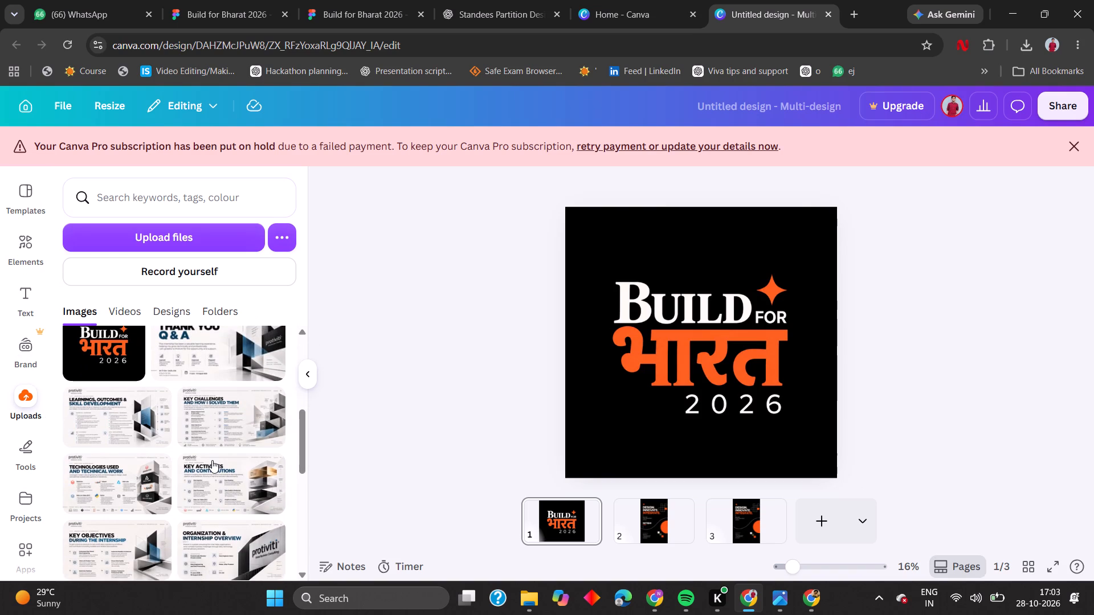
scroll(212, 460, "down", 3)
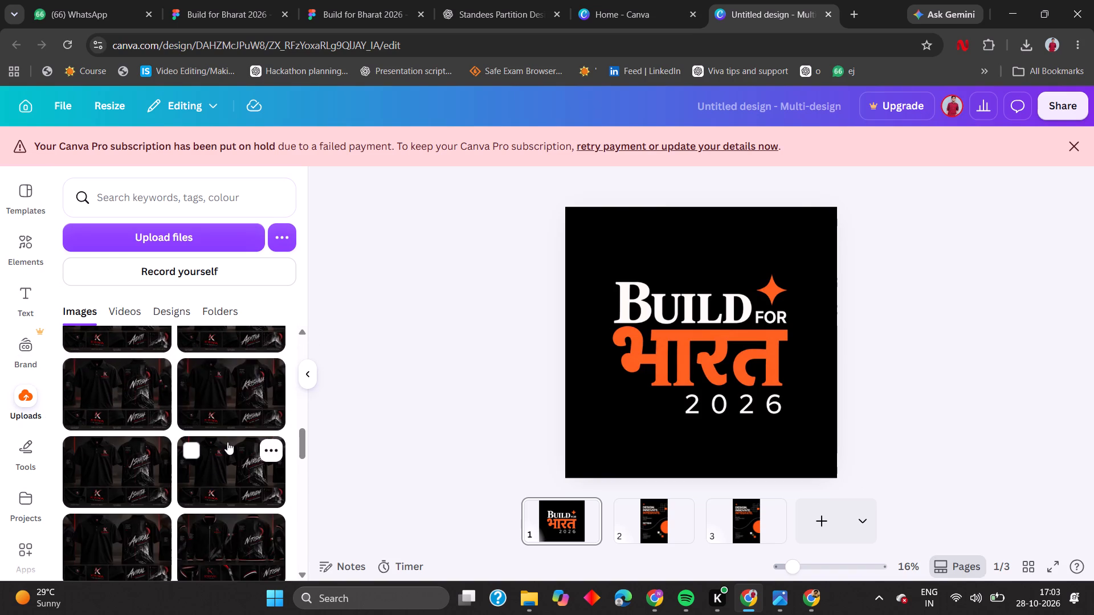
scroll(227, 442, "down", 3)
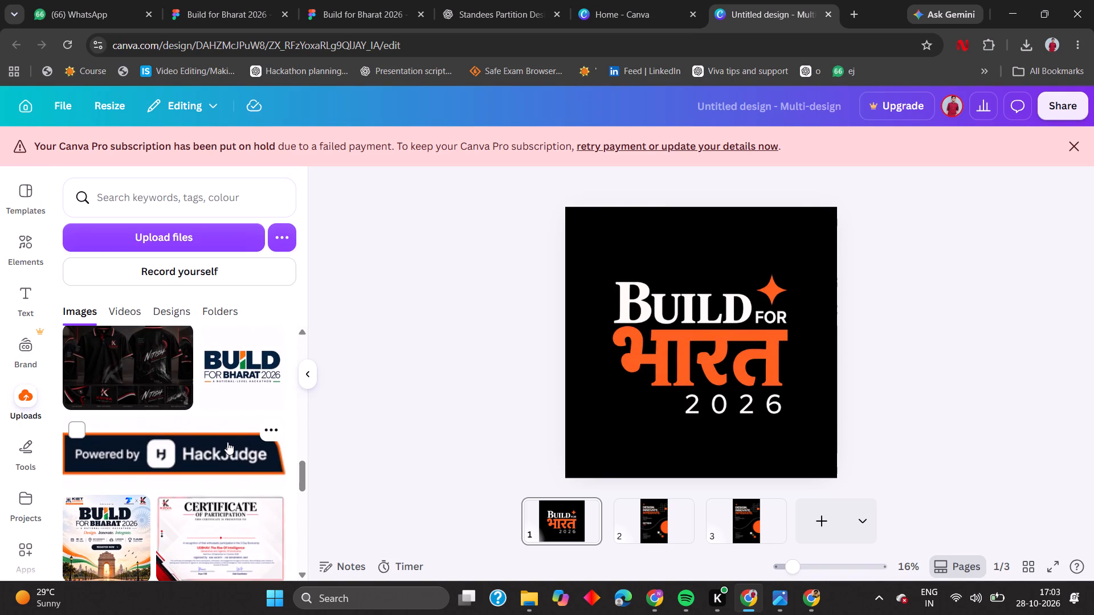
scroll(227, 442, "down", 2)
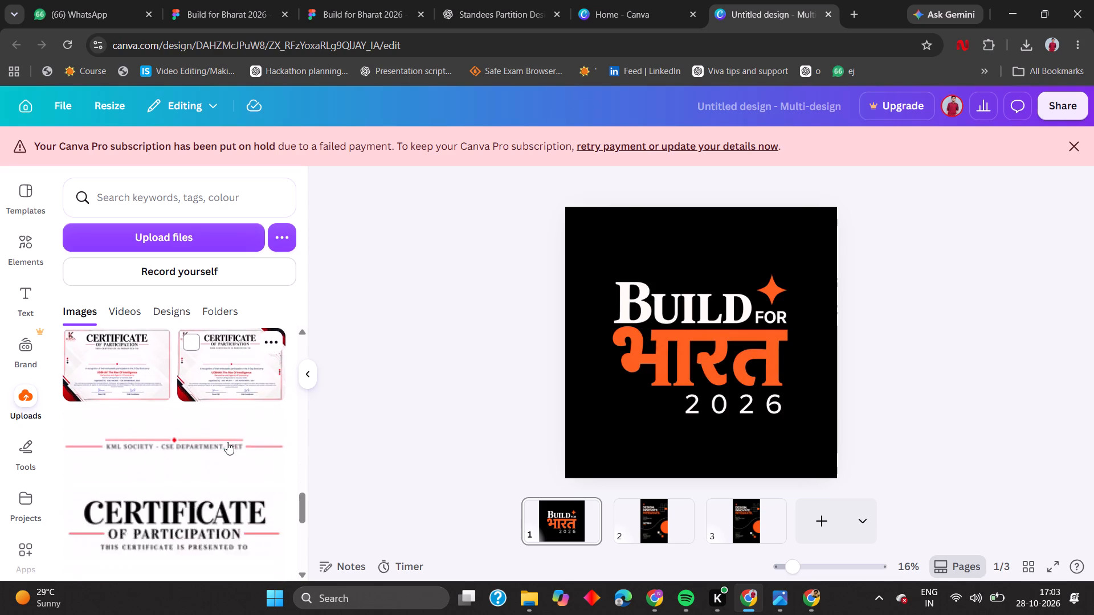
scroll(227, 442, "down", 3)
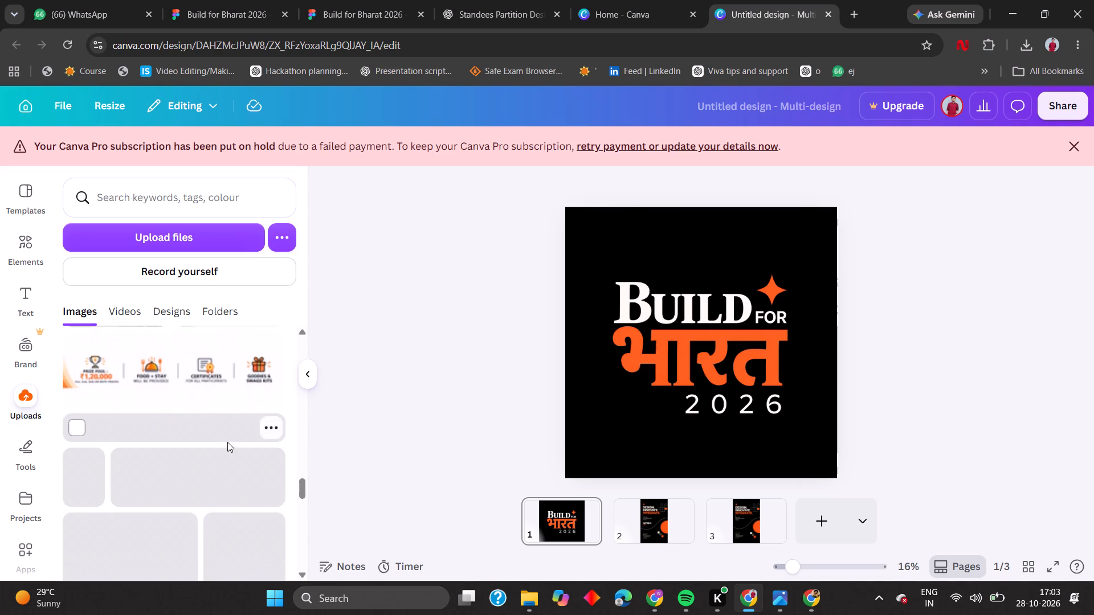
scroll(227, 442, "down", 3)
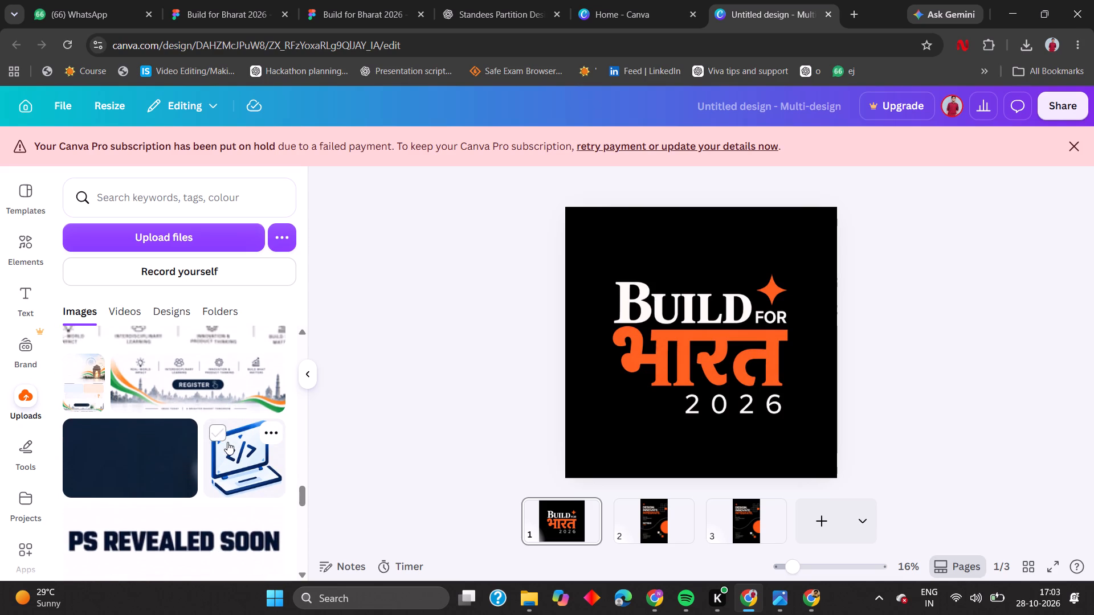
scroll(227, 442, "down", 2)
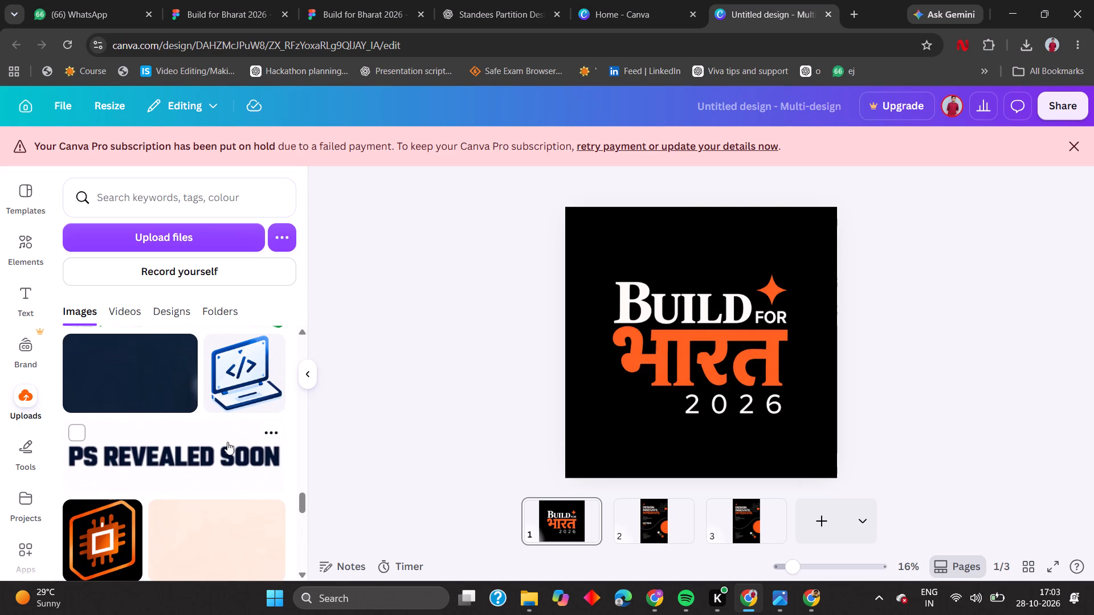
scroll(227, 442, "down", 1)
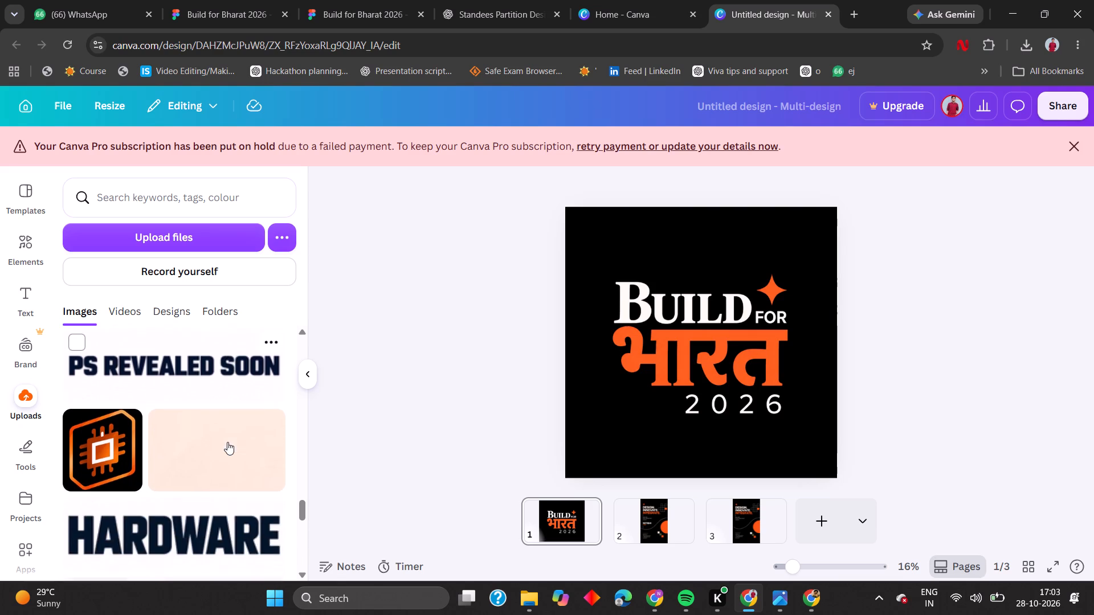
scroll(227, 442, "down", 1)
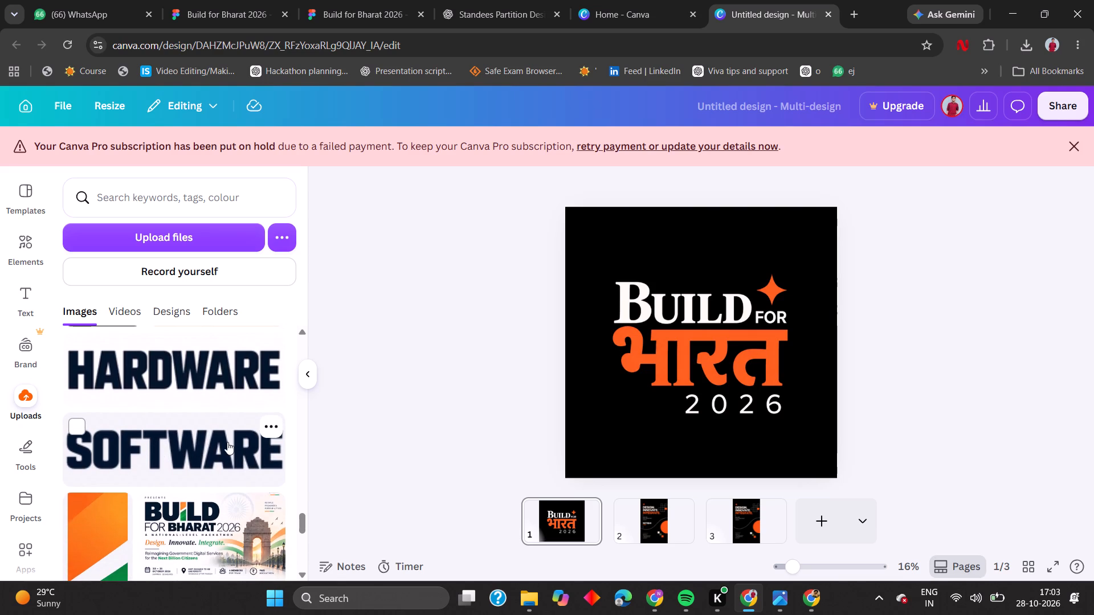
scroll(227, 442, "down", 3)
scroll(227, 442, "up", 2)
scroll(227, 442, "down", 1)
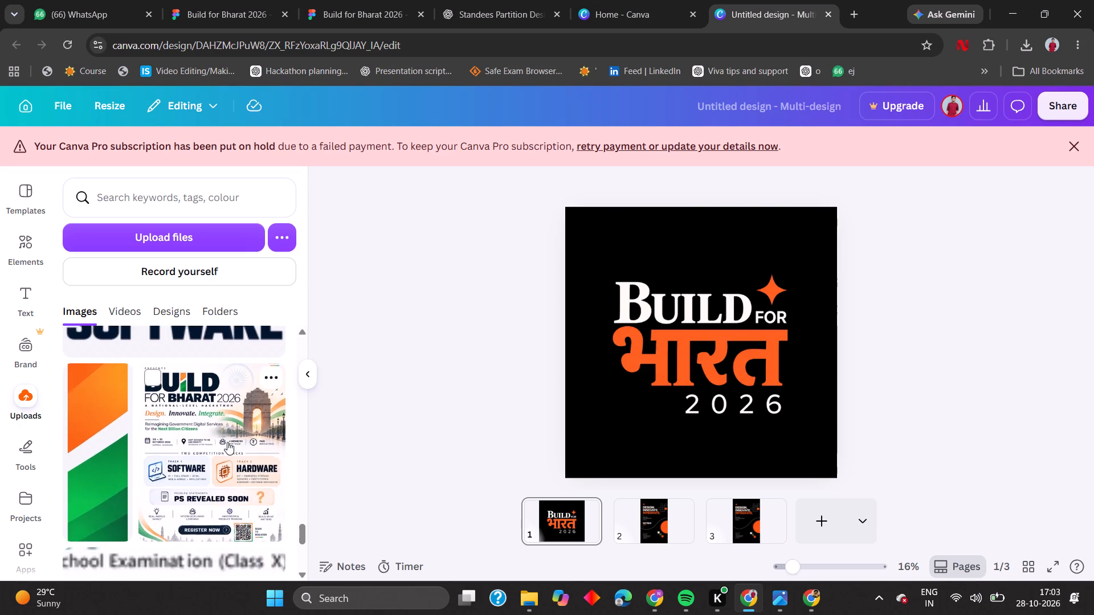
scroll(227, 442, "down", 3)
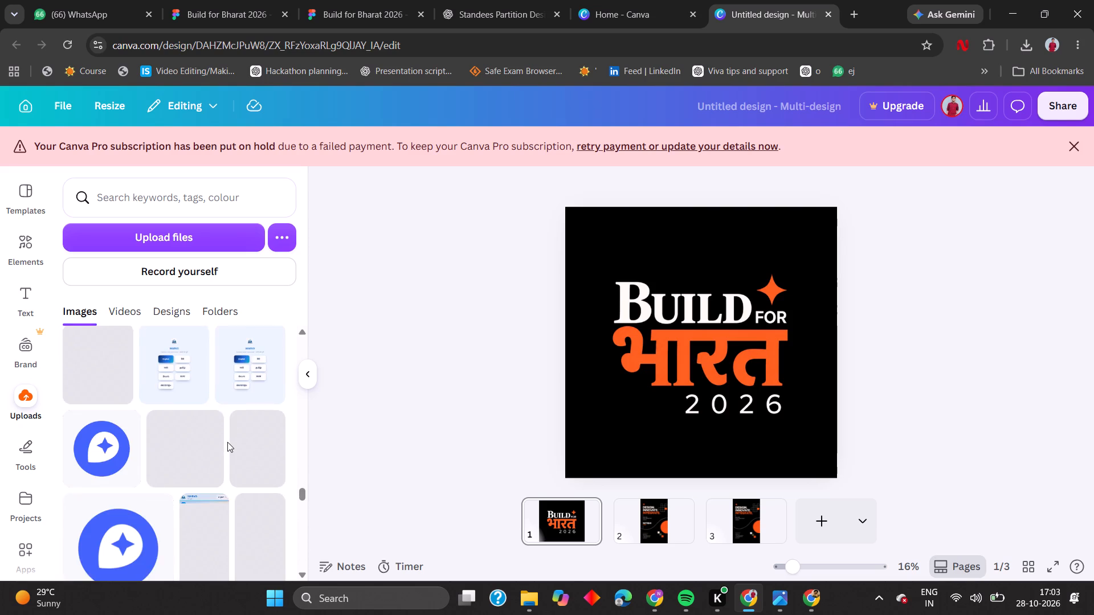
scroll(227, 442, "down", 3)
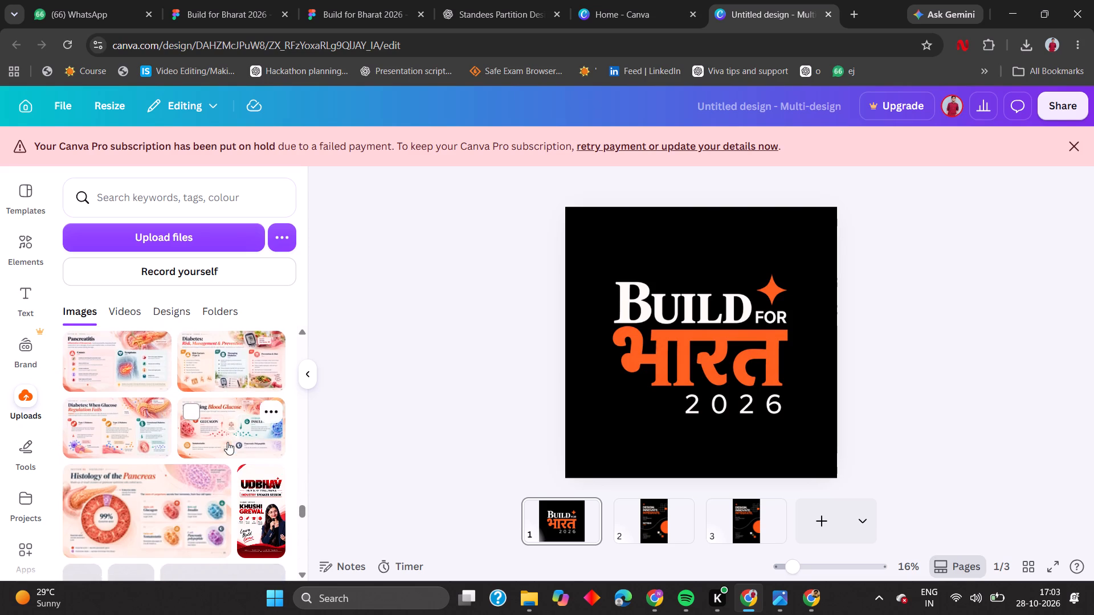
scroll(227, 442, "down", 5)
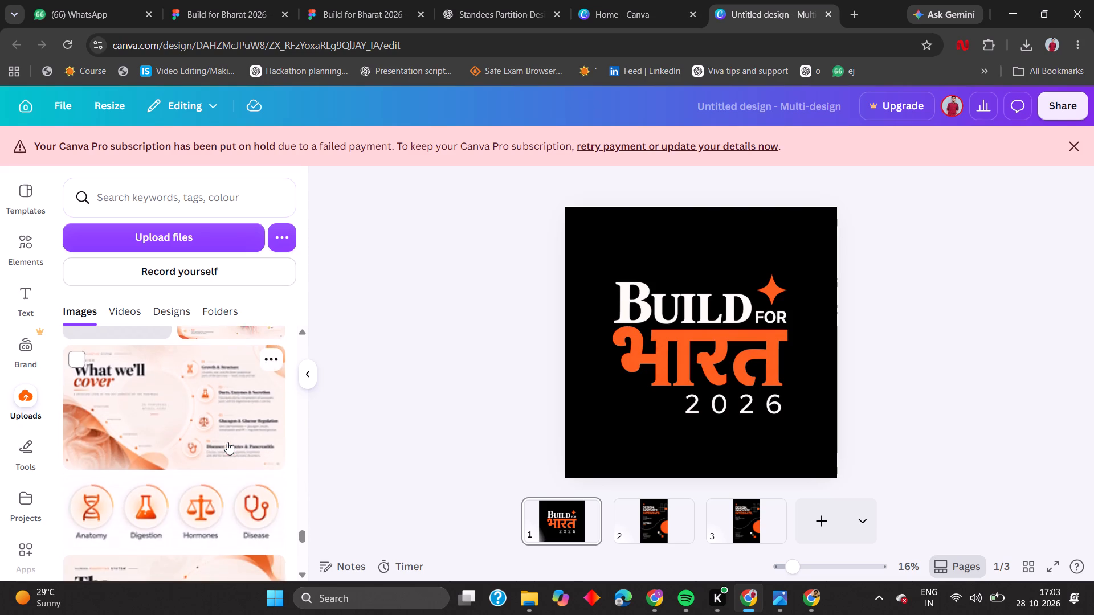
scroll(227, 442, "down", 4)
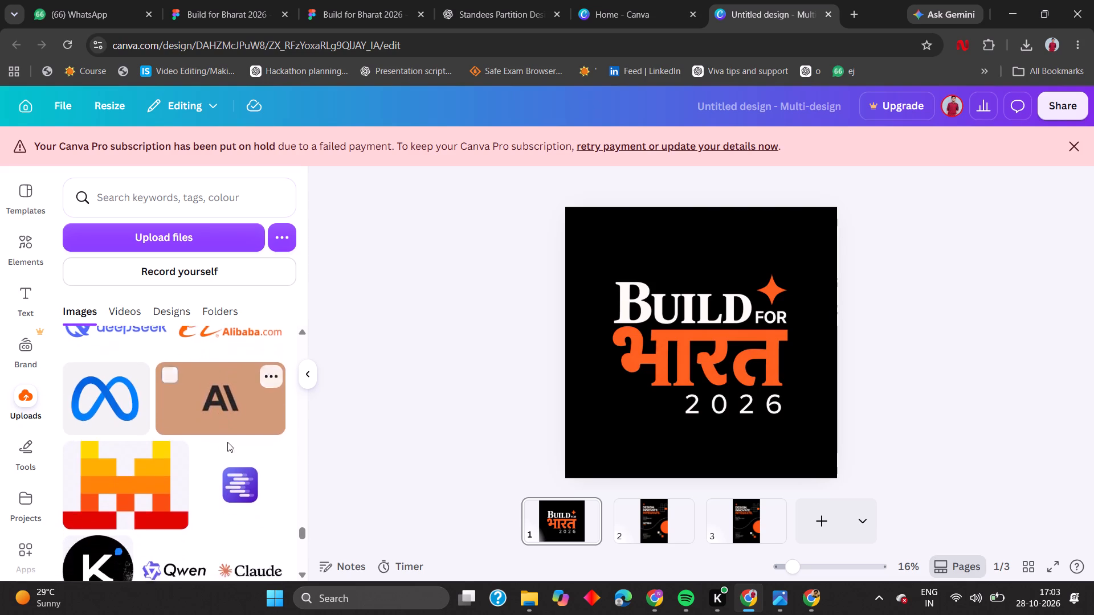
scroll(227, 442, "down", 3)
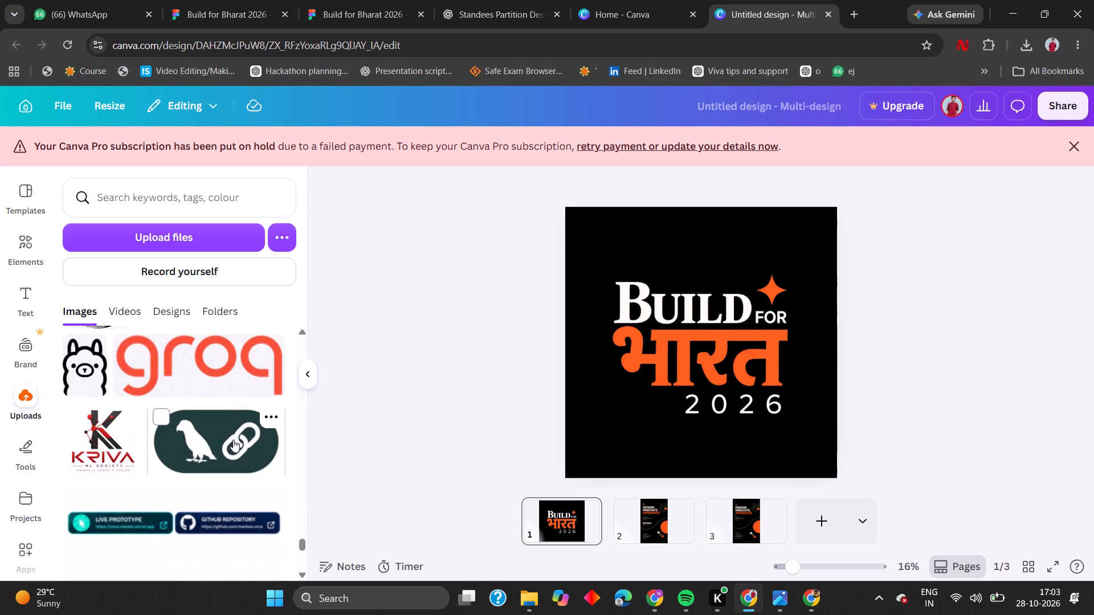
scroll(233, 440, "down", 1)
left_click(107, 445)
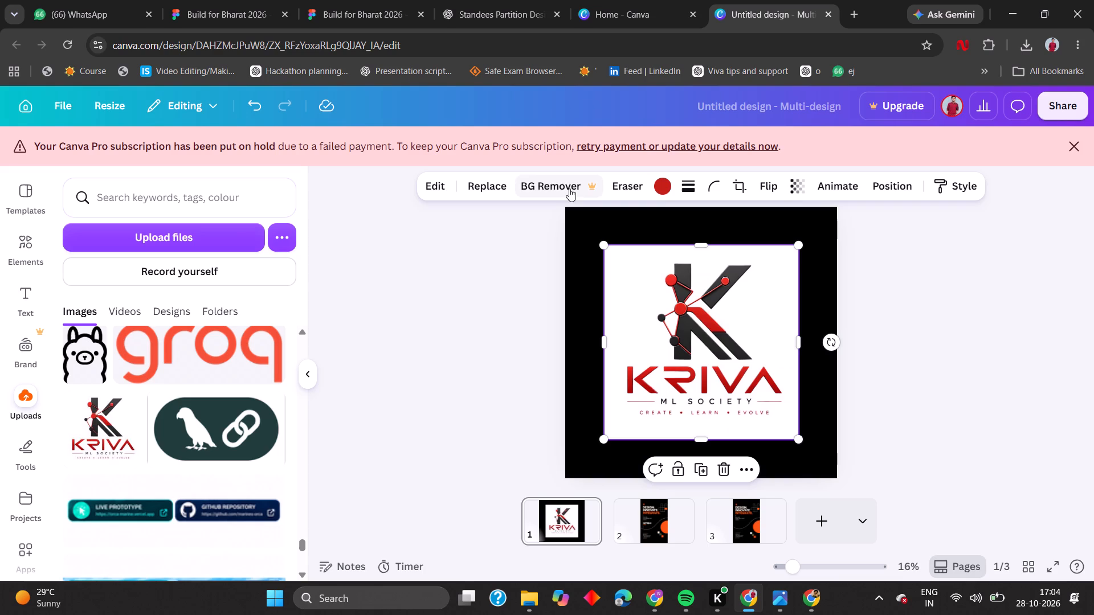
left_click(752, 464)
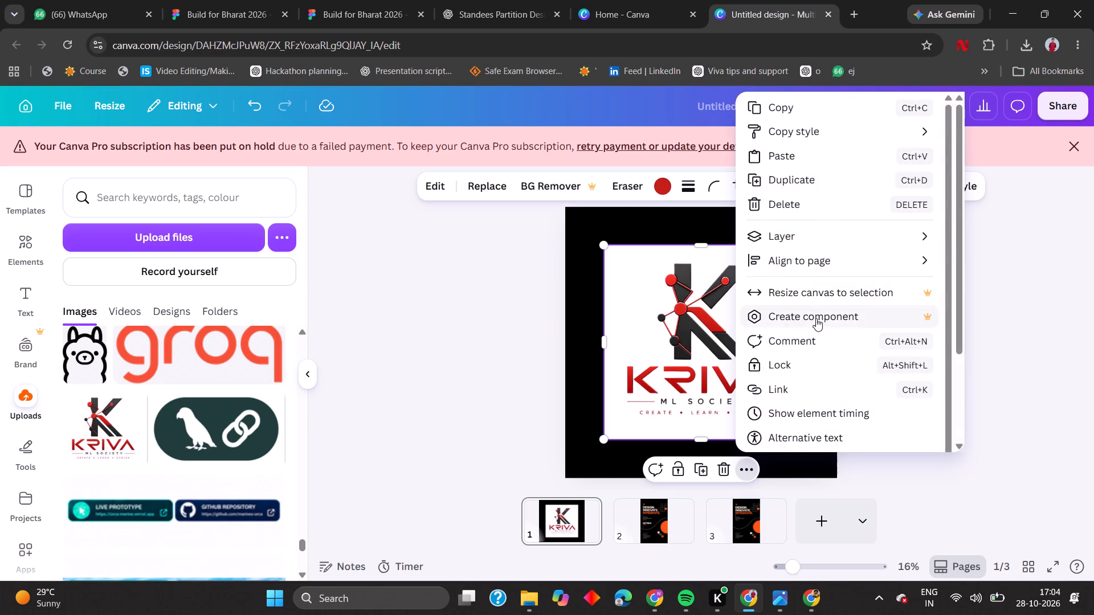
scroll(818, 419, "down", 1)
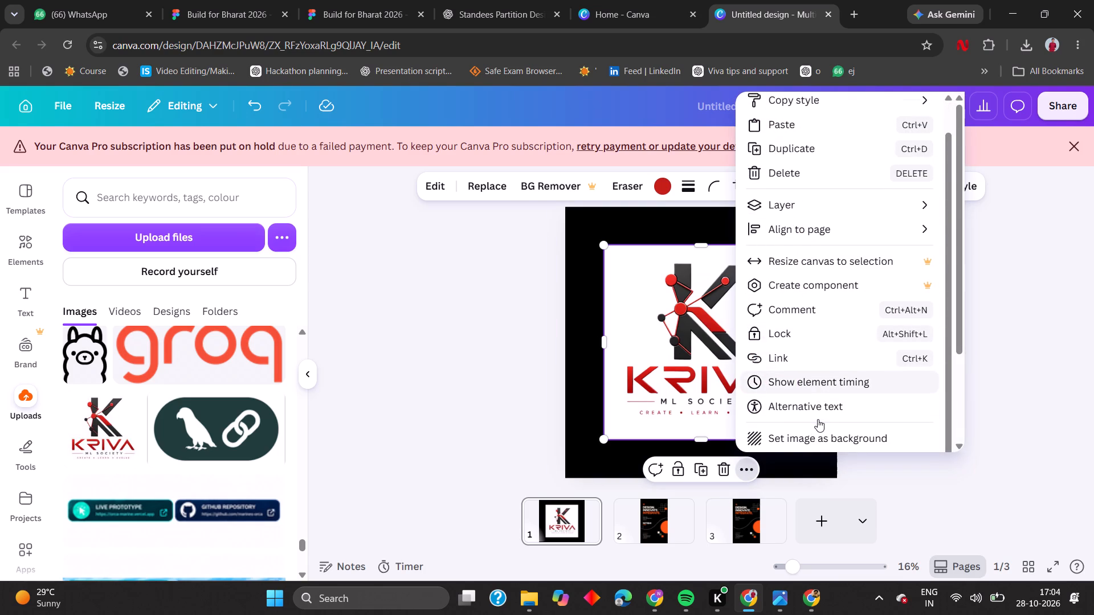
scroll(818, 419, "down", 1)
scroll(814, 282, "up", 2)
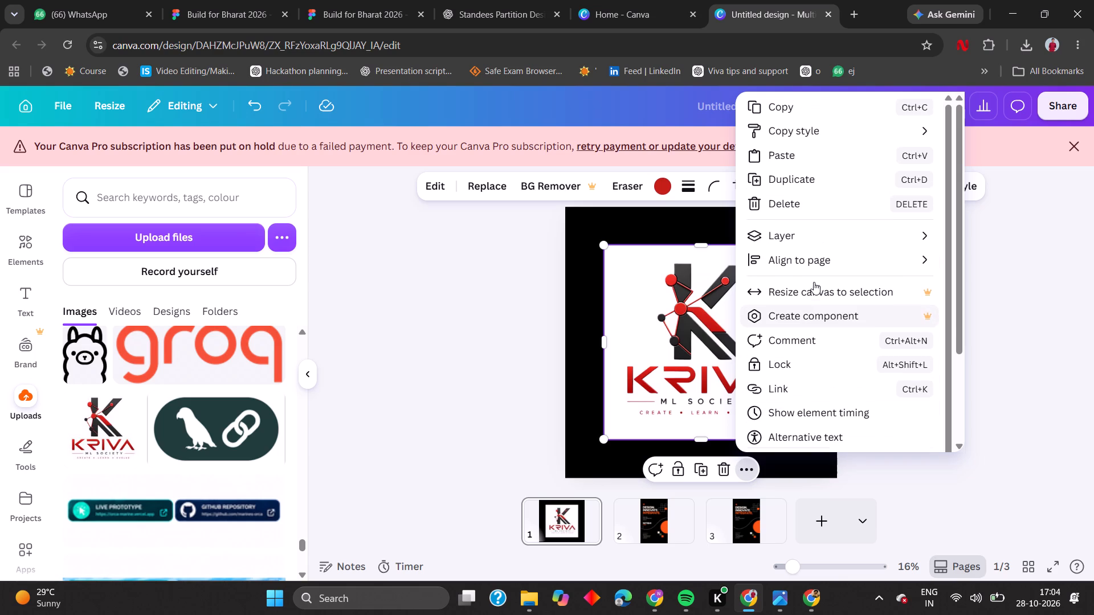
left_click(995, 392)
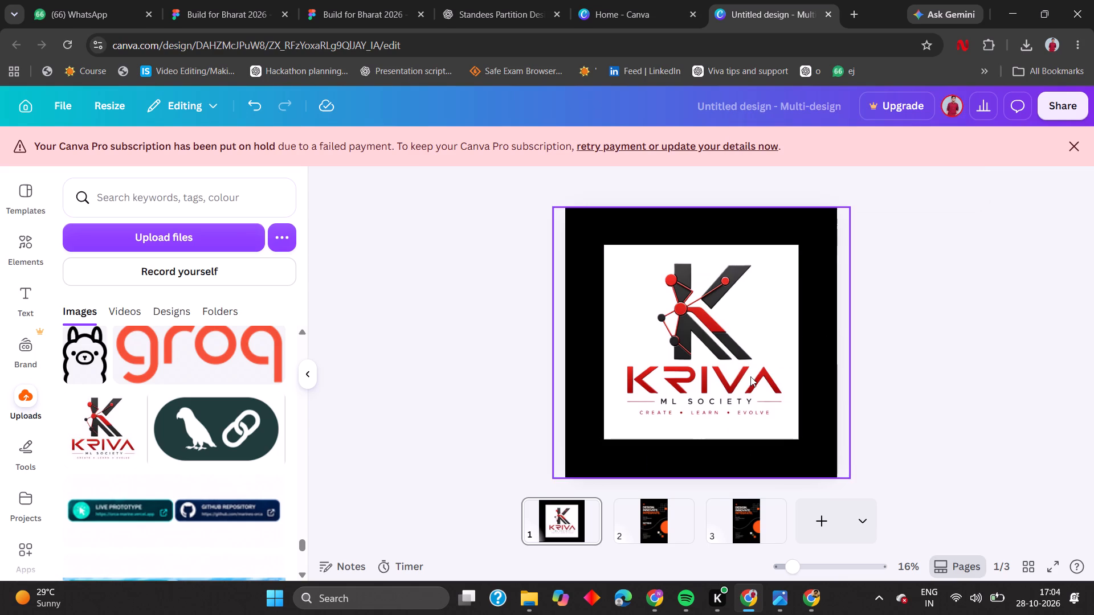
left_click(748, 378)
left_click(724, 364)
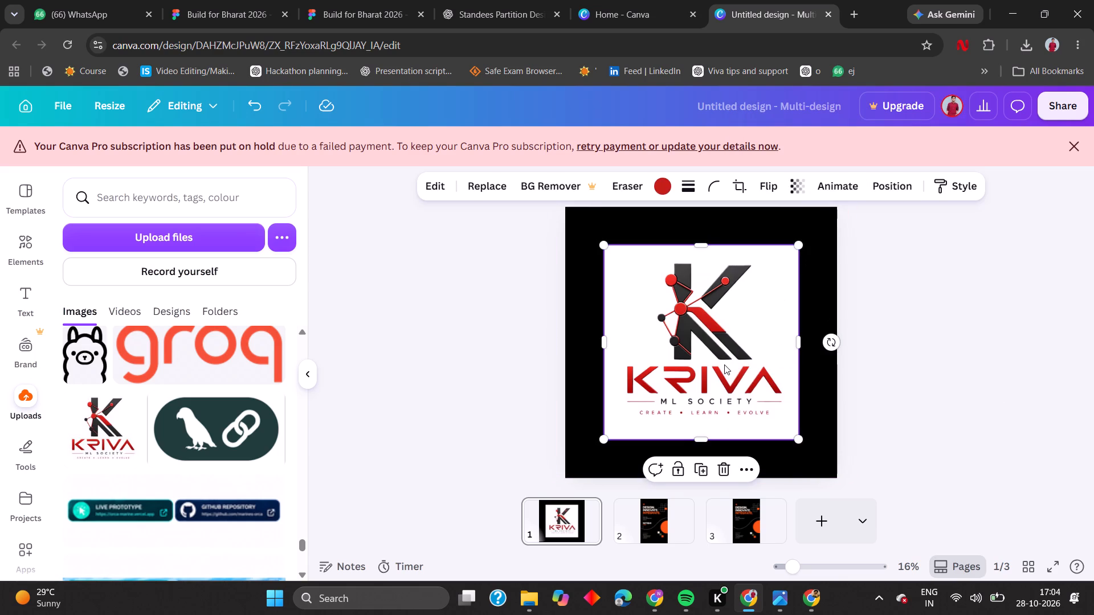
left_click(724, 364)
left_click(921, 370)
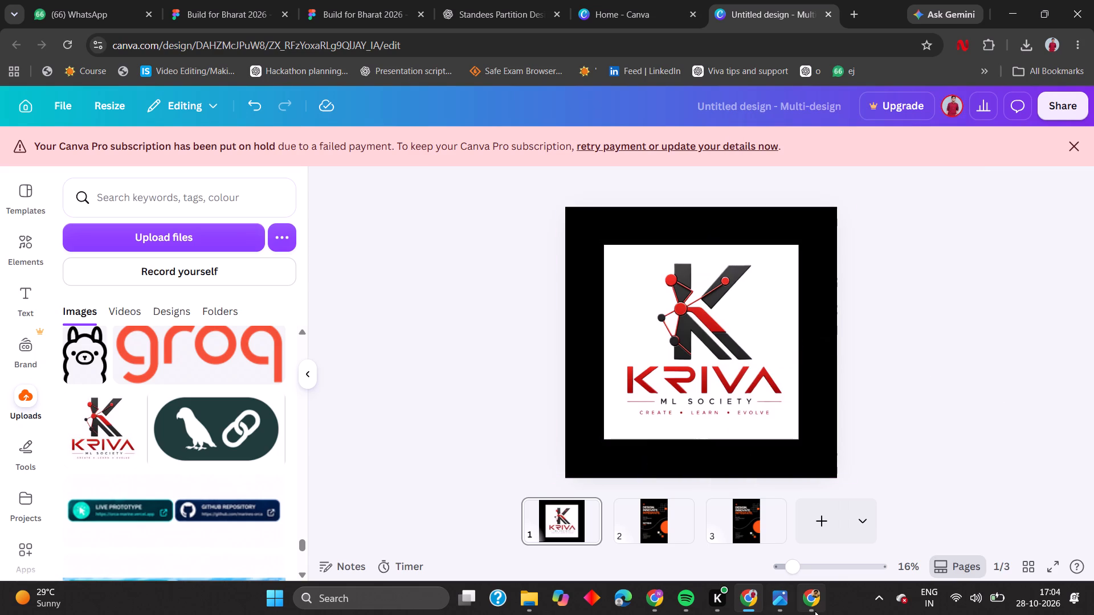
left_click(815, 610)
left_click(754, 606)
Select the KRIVA ML Society logo on page 1.
left_click(737, 325)
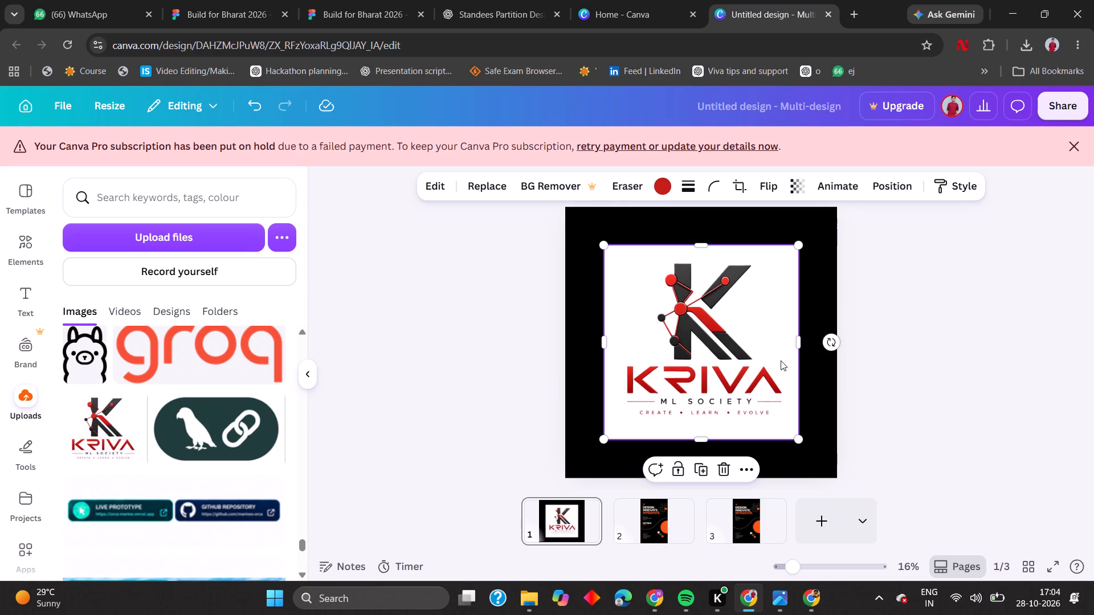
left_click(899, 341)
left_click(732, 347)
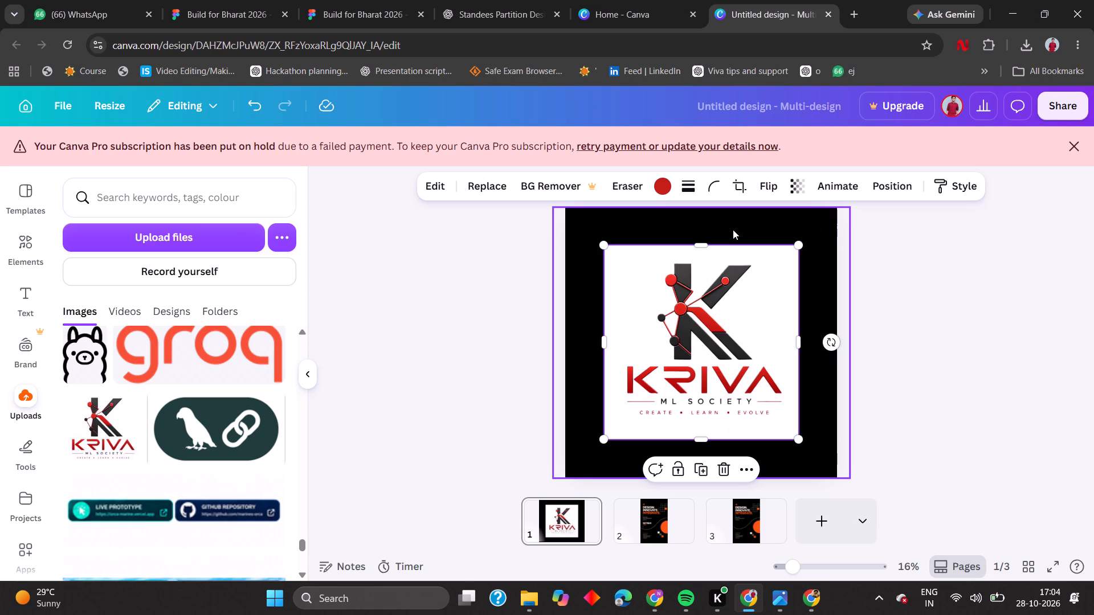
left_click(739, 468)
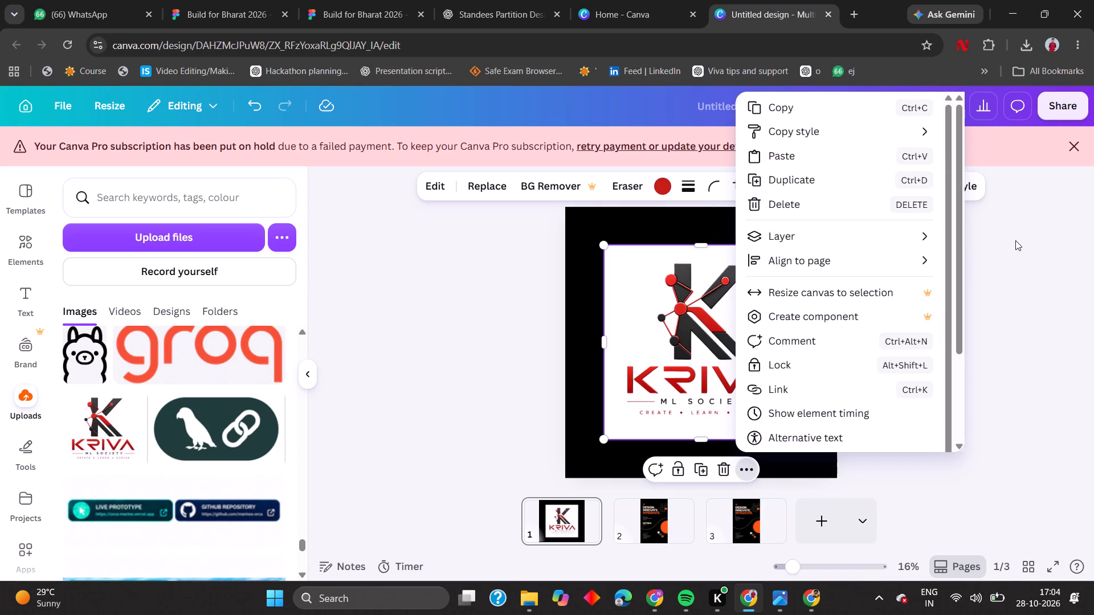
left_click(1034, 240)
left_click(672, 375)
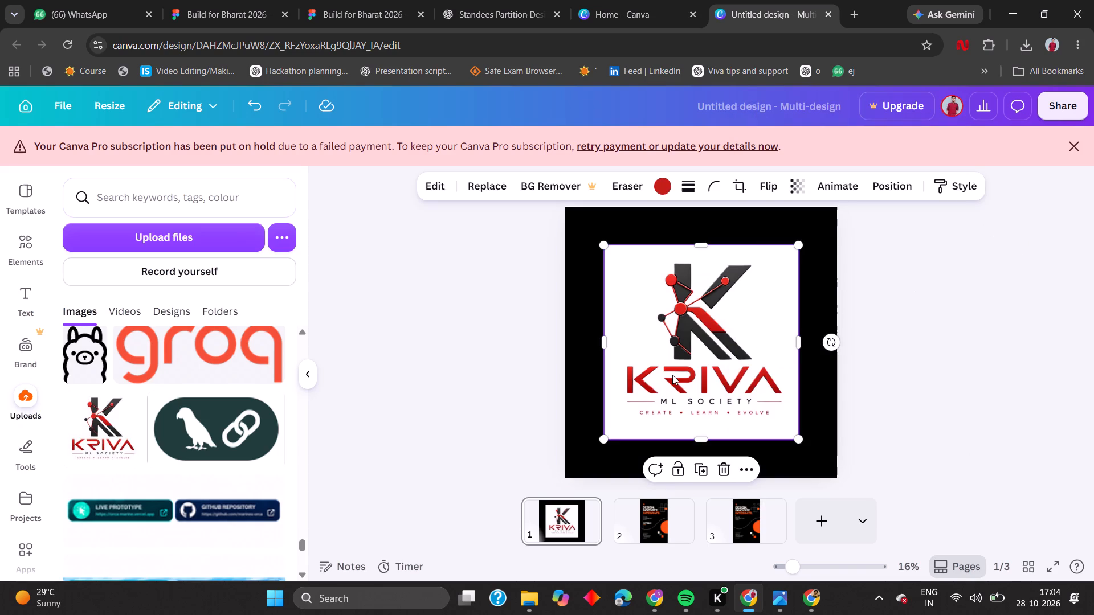
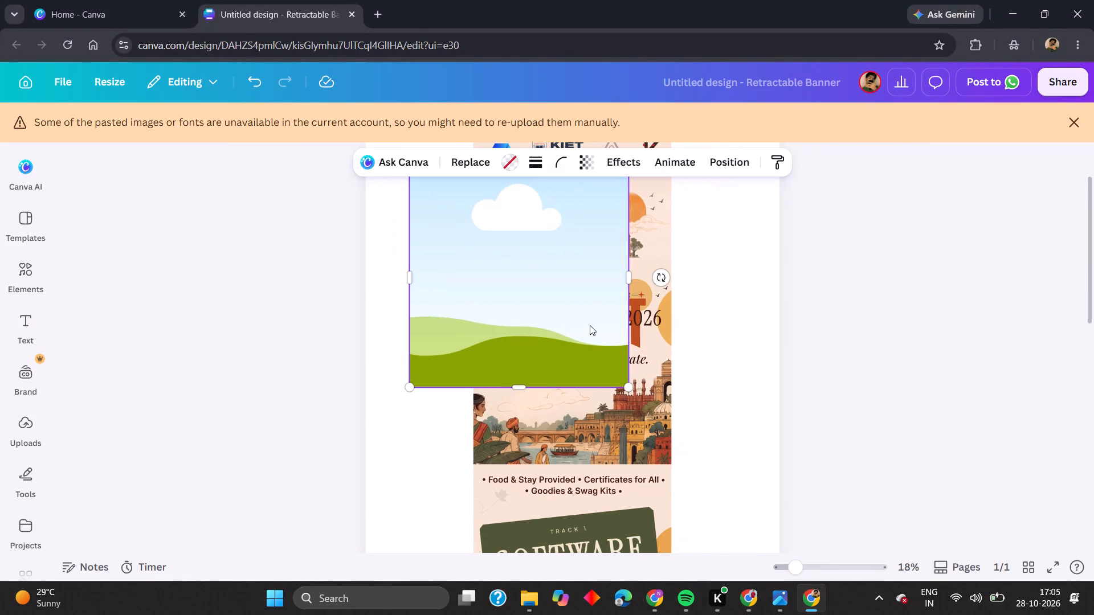
Delete the unavailable image placeholder covering the Build for भारत 2026 artwork on the retractable banner.
key("BackSpace")
Switch to the Multi-design file in the other Chrome window and open the download settings for only the selected KRIVA ML Society logo.
left_click(745, 591)
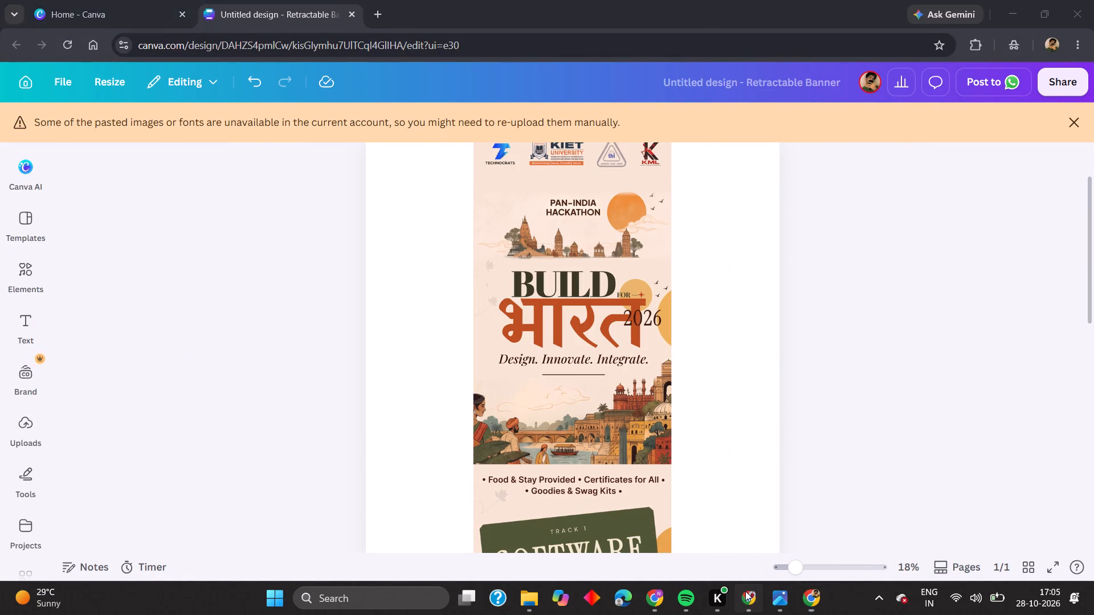
left_click(742, 465)
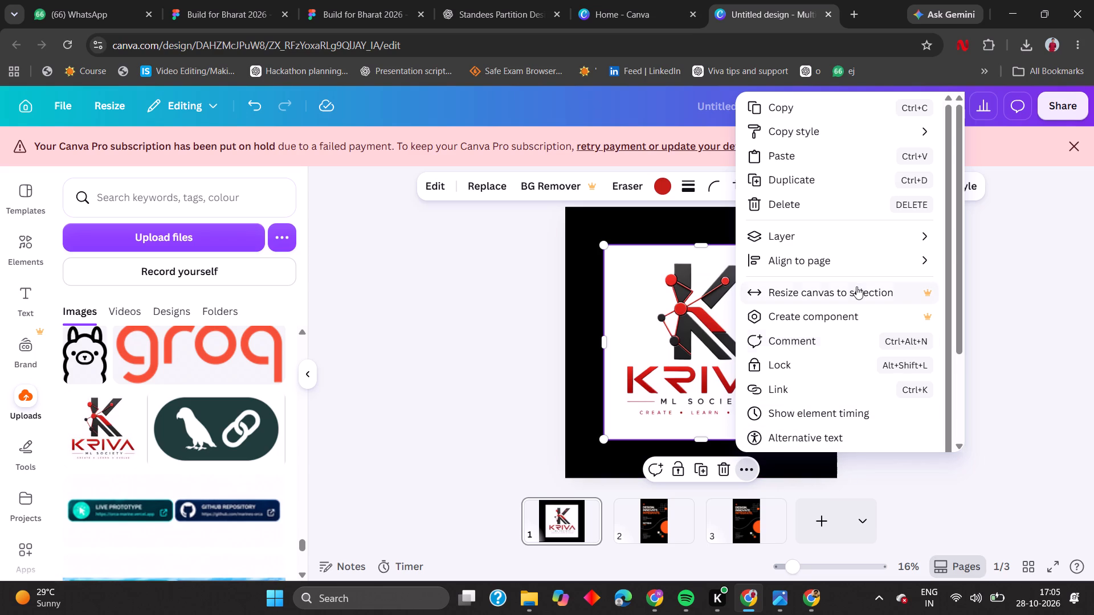
scroll(814, 335, "down", 1)
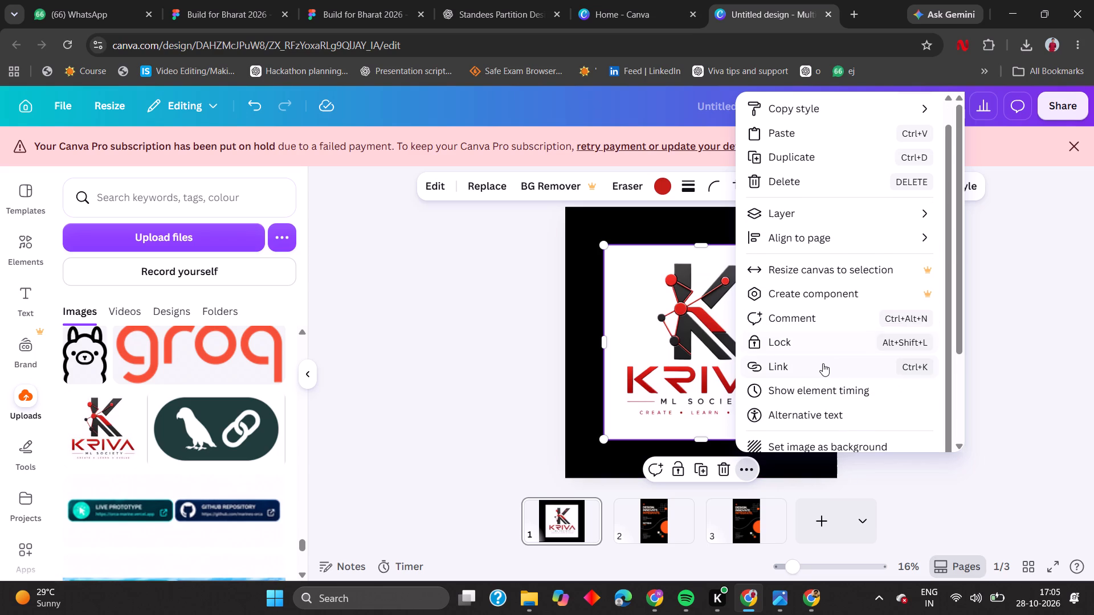
scroll(823, 363, "down", 2)
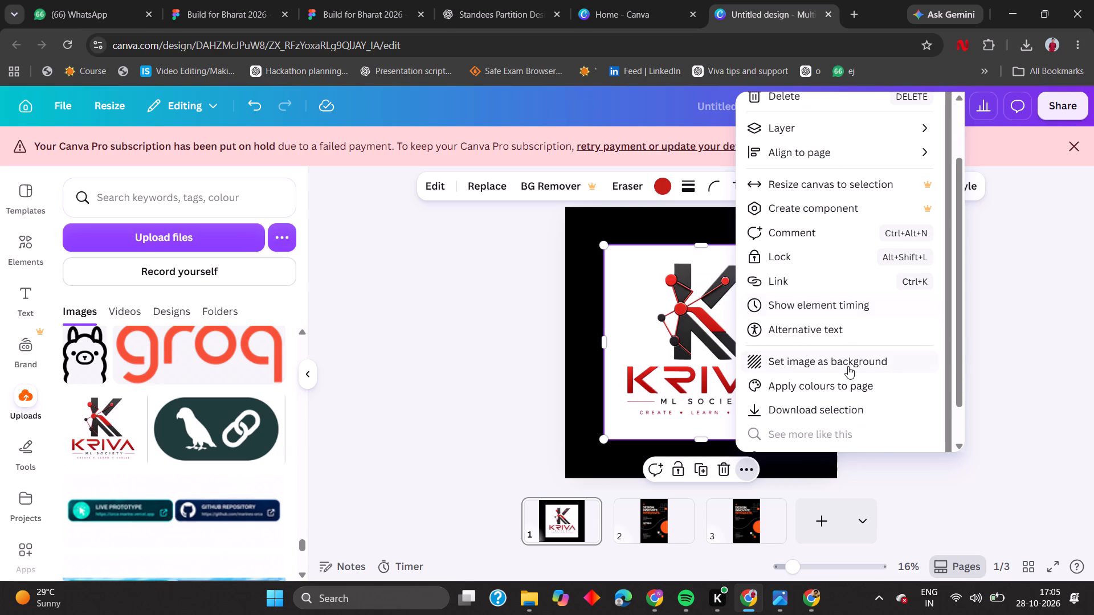
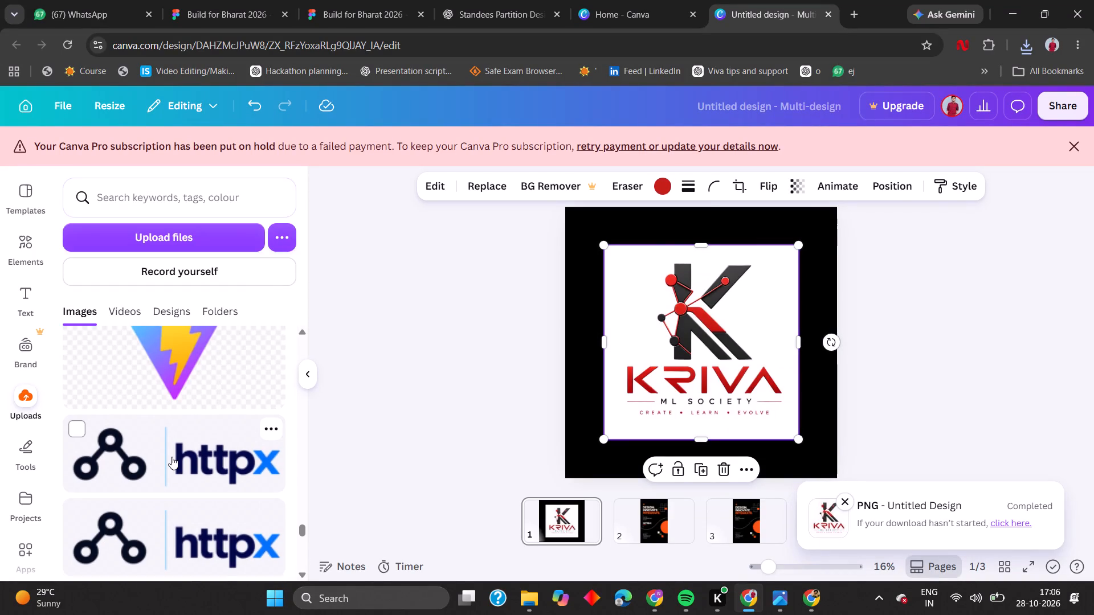
Look further through the uploaded images as far as the KIET University logos.
scroll(172, 457, "down", 2)
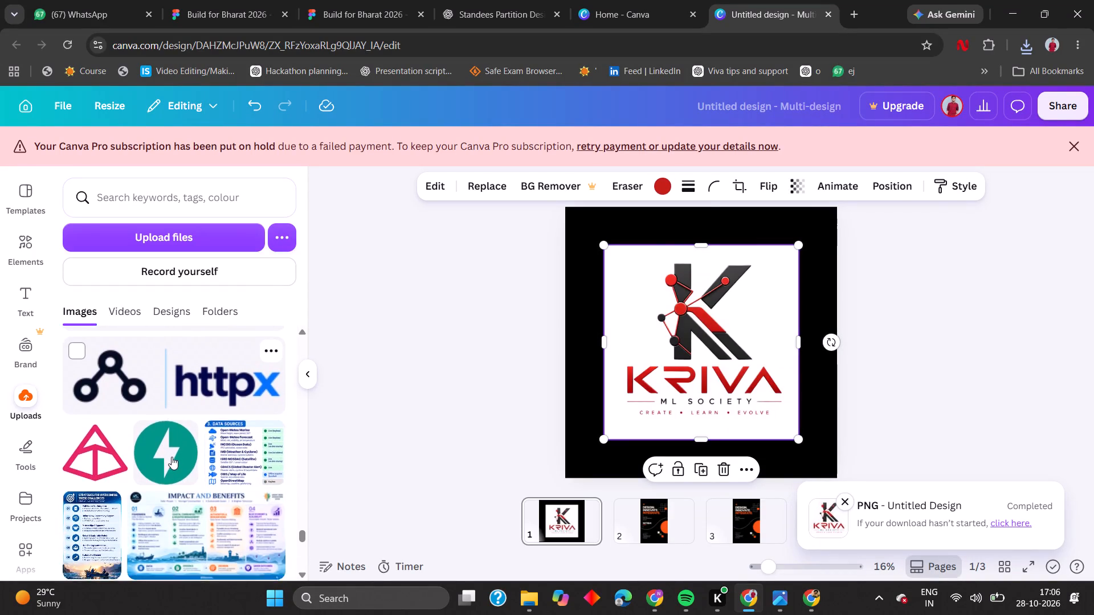
scroll(172, 457, "down", 2)
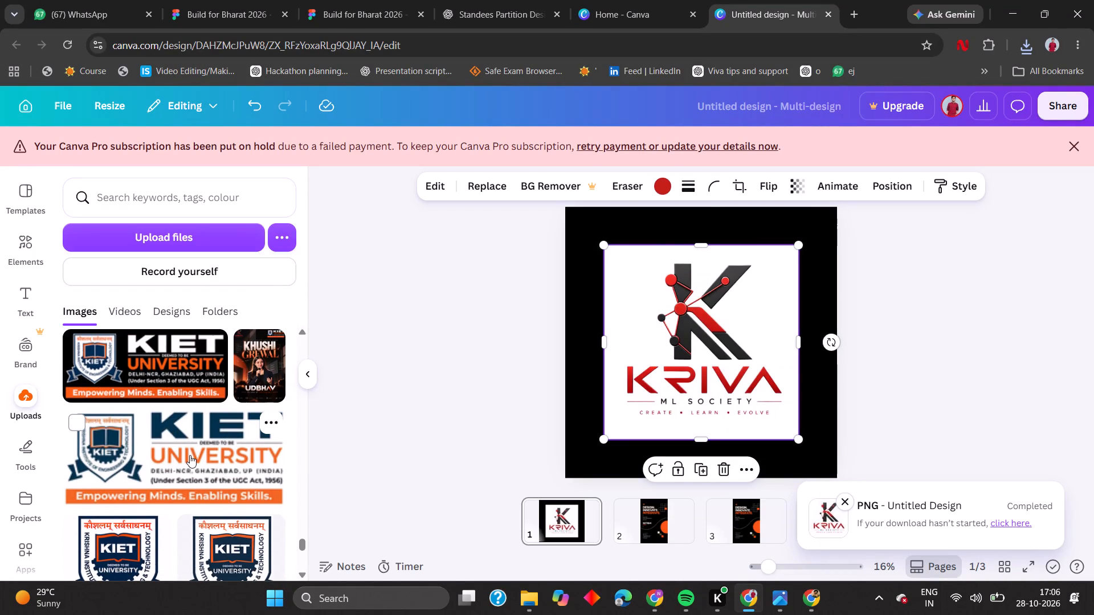
Place the uploaded white-background KIET University logo with the orange tagline strip on page 1.
scroll(202, 456, "up", 1)
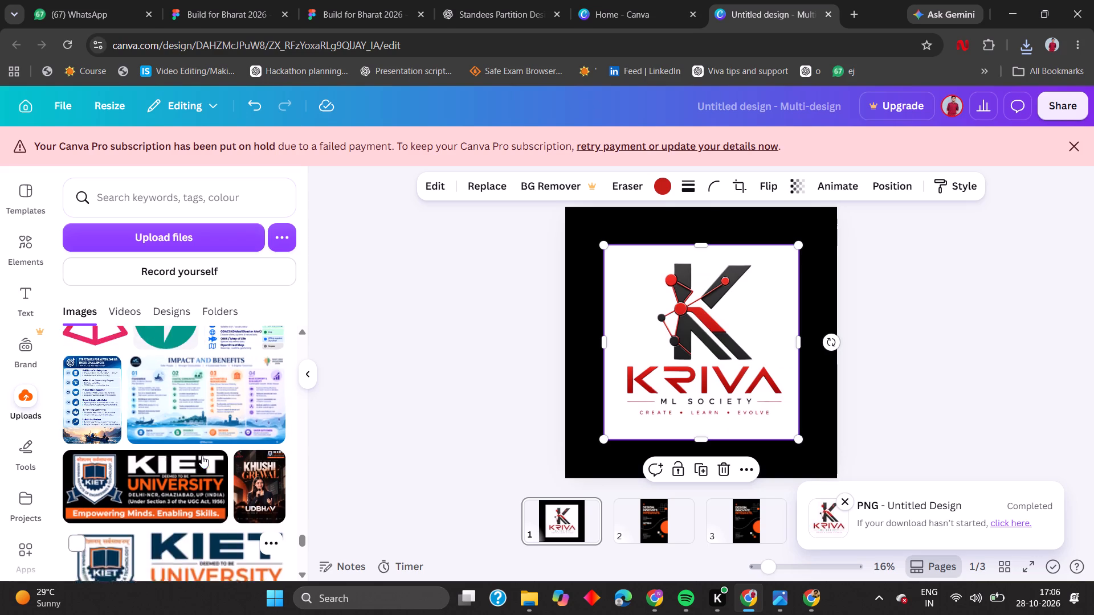
scroll(202, 456, "up", 1)
left_click(185, 477)
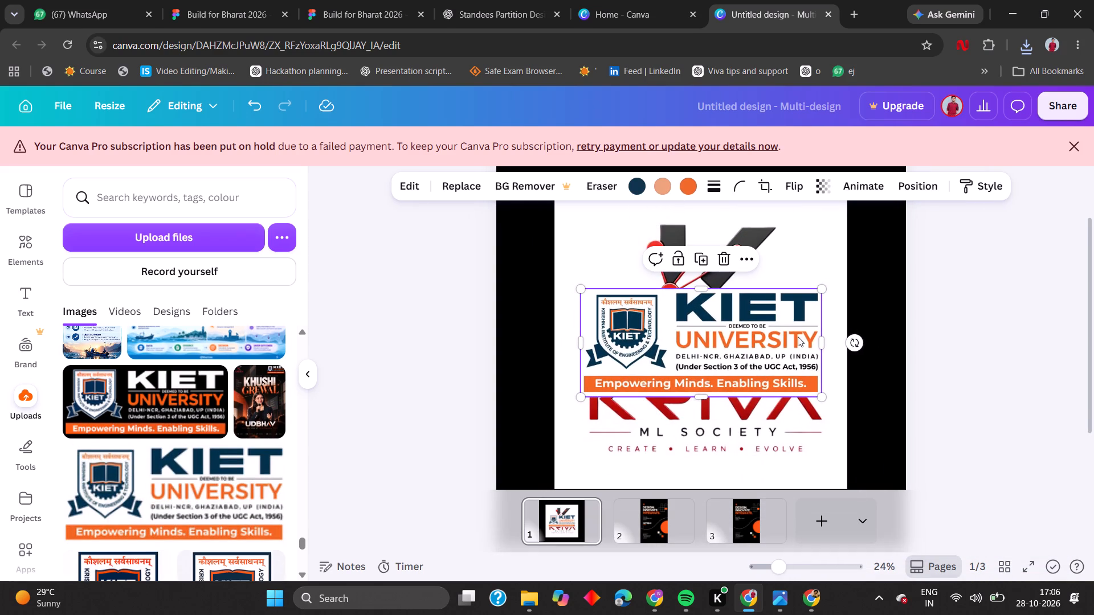
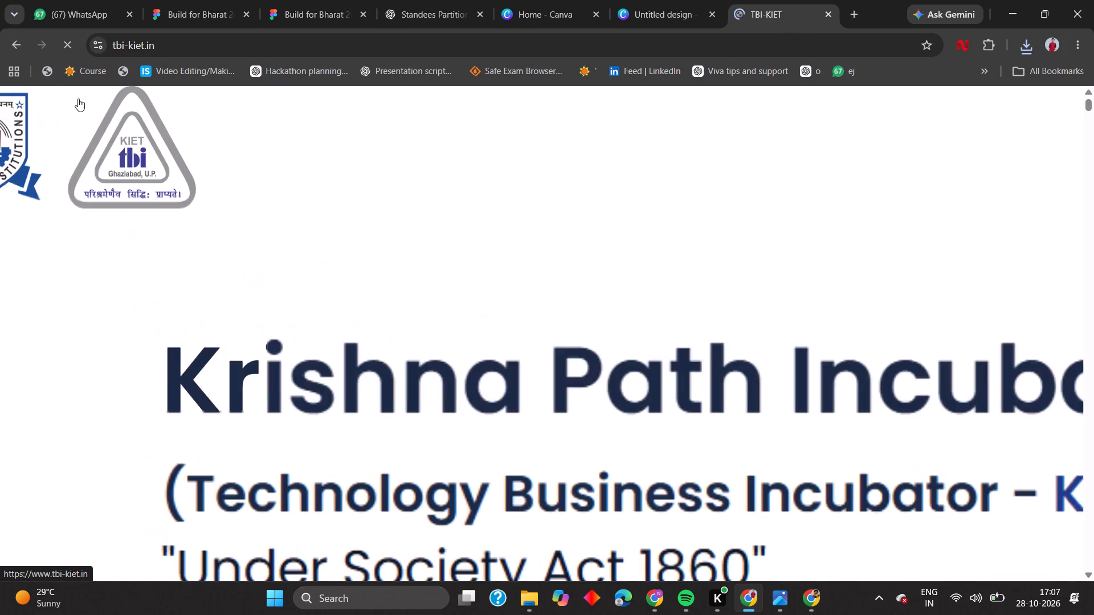
scroll(182, 214, "up", 1)
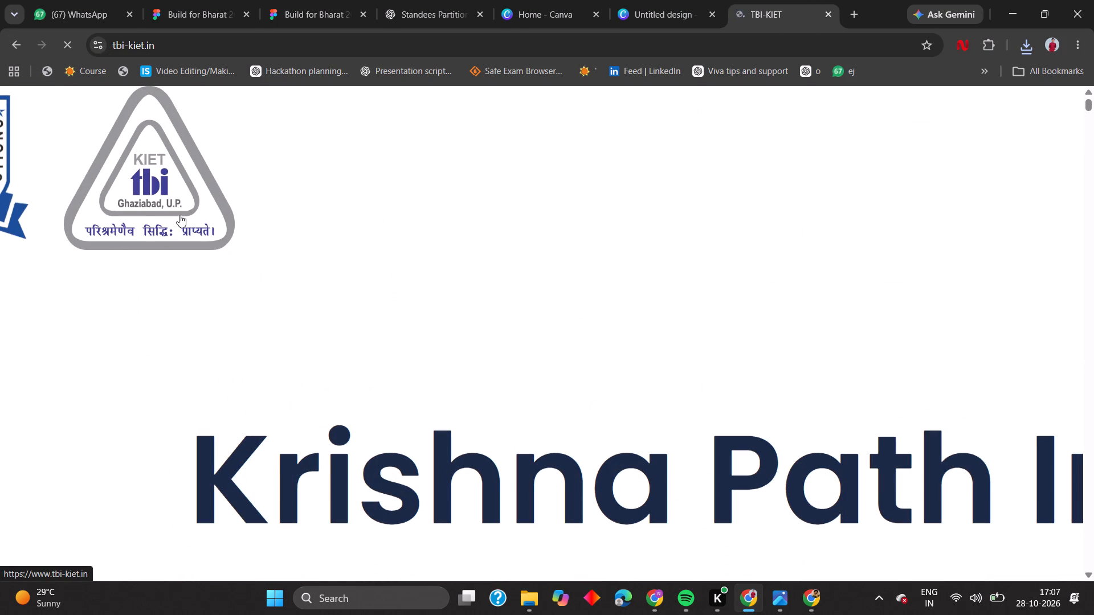
scroll(146, 206, "up", 1)
left_click(18, 42)
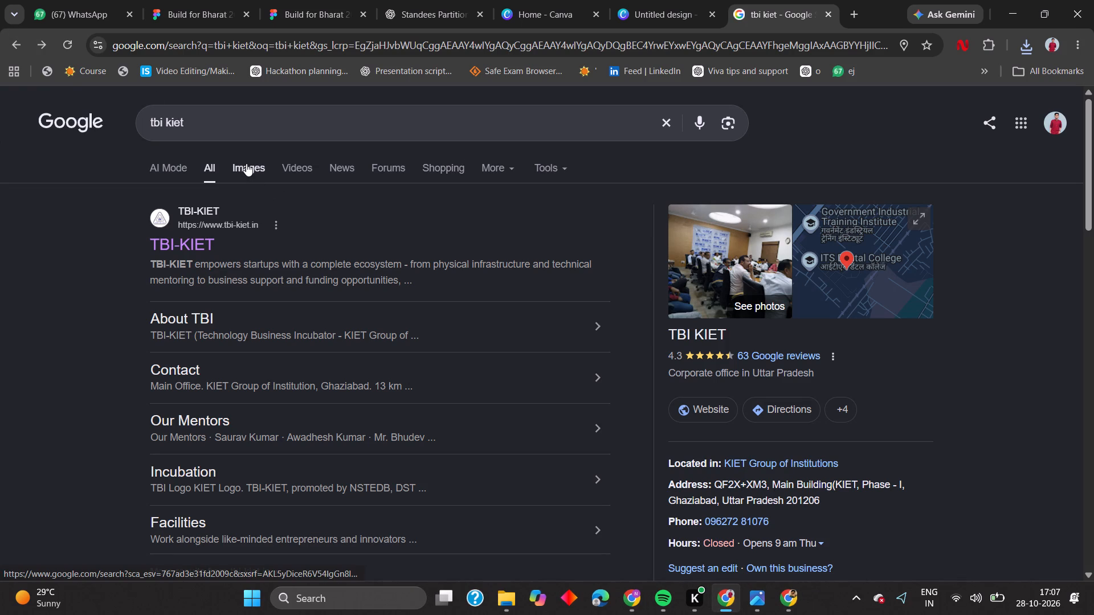
left_click(246, 163)
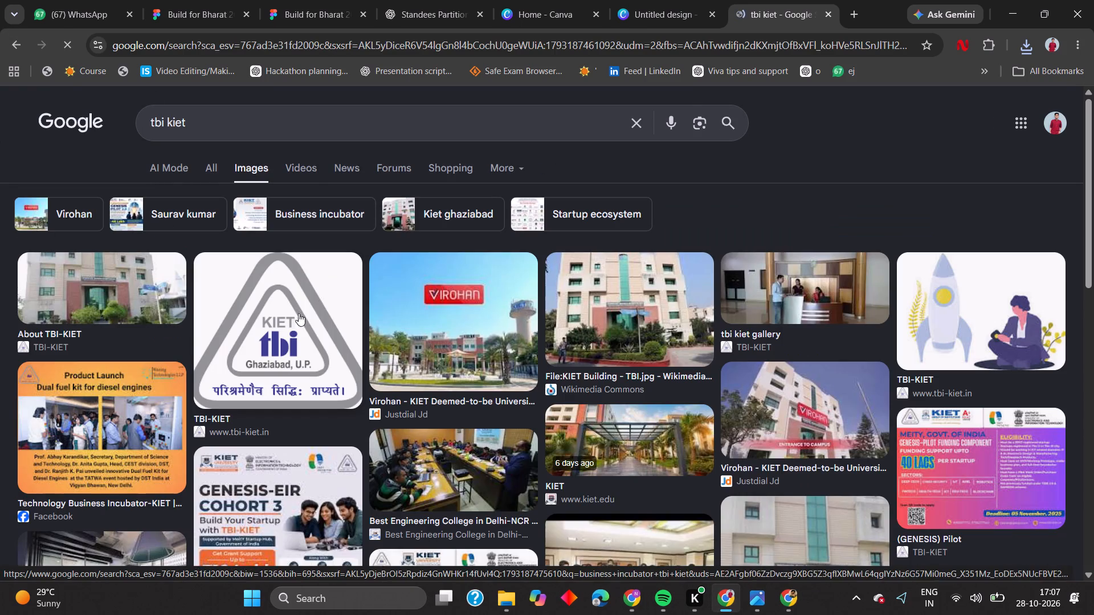
left_click(270, 356)
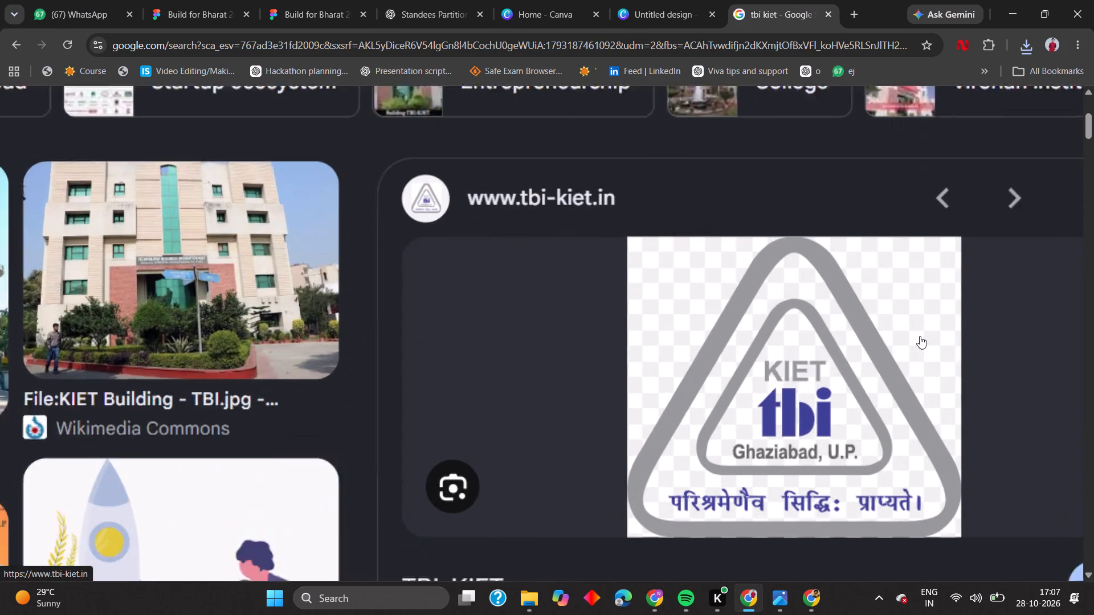
scroll(920, 336, "down", 1)
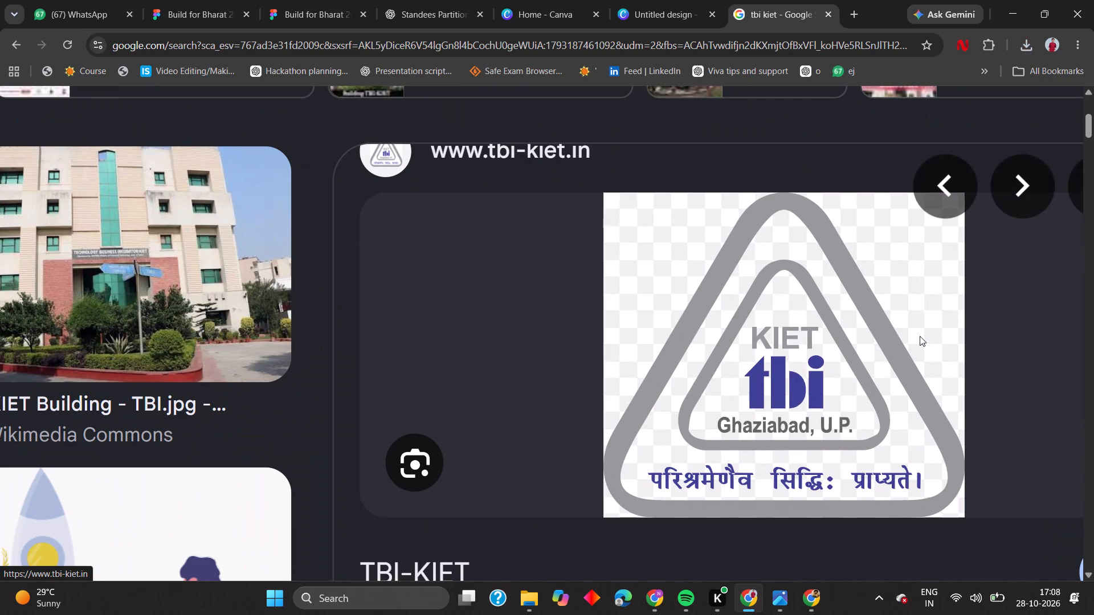
right_click(853, 379)
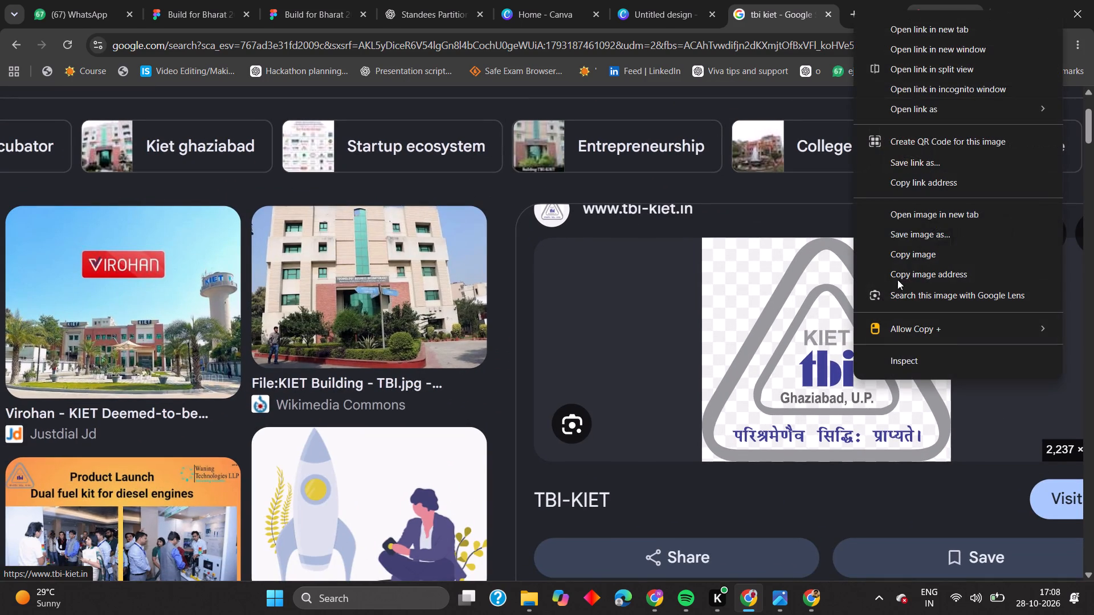
left_click(922, 257)
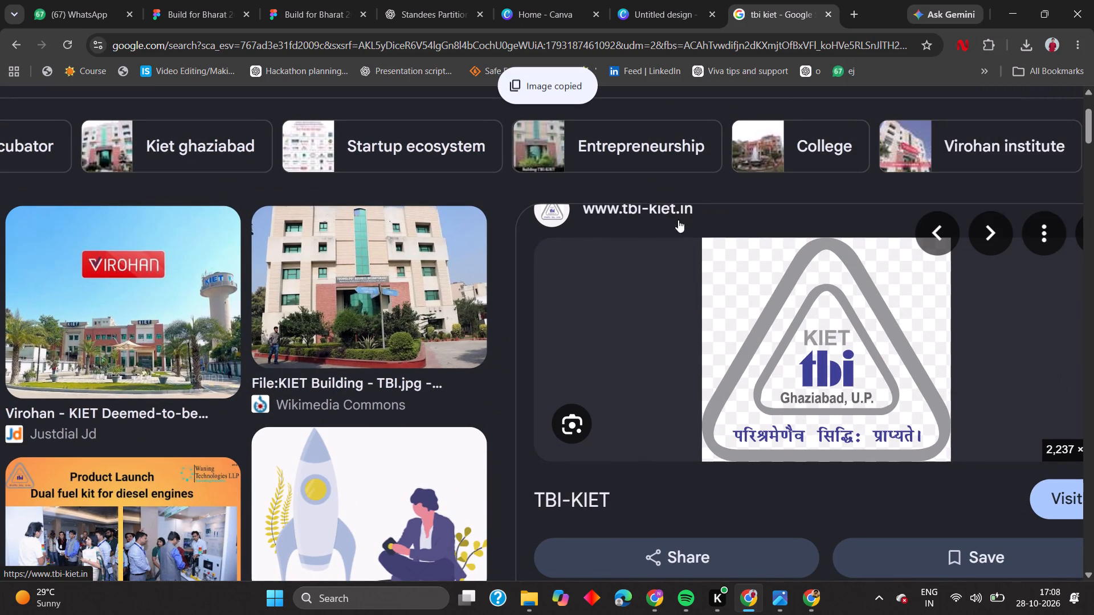
Save the previewed KIET TBI logo to the Downloads folder as tbilogo.svg.
right_click(771, 413)
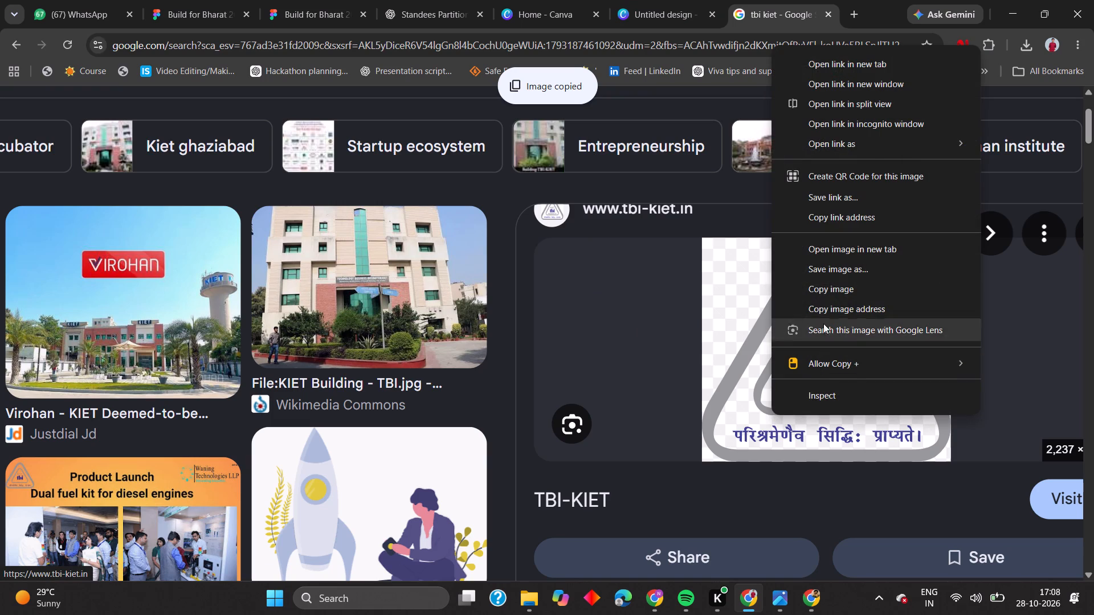
left_click(839, 273)
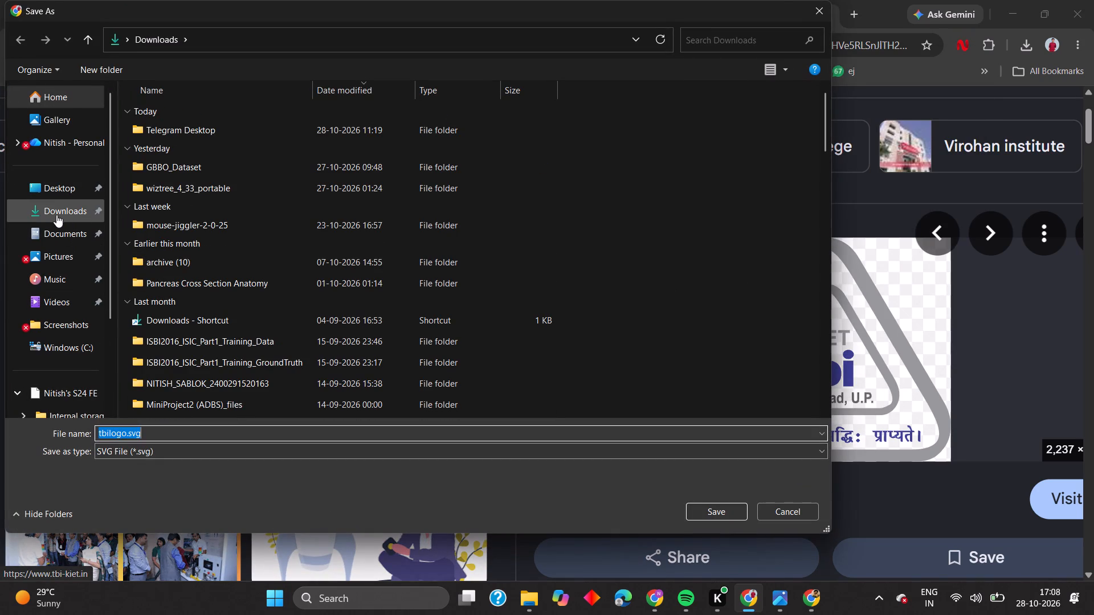
left_click(58, 214)
left_click(732, 507)
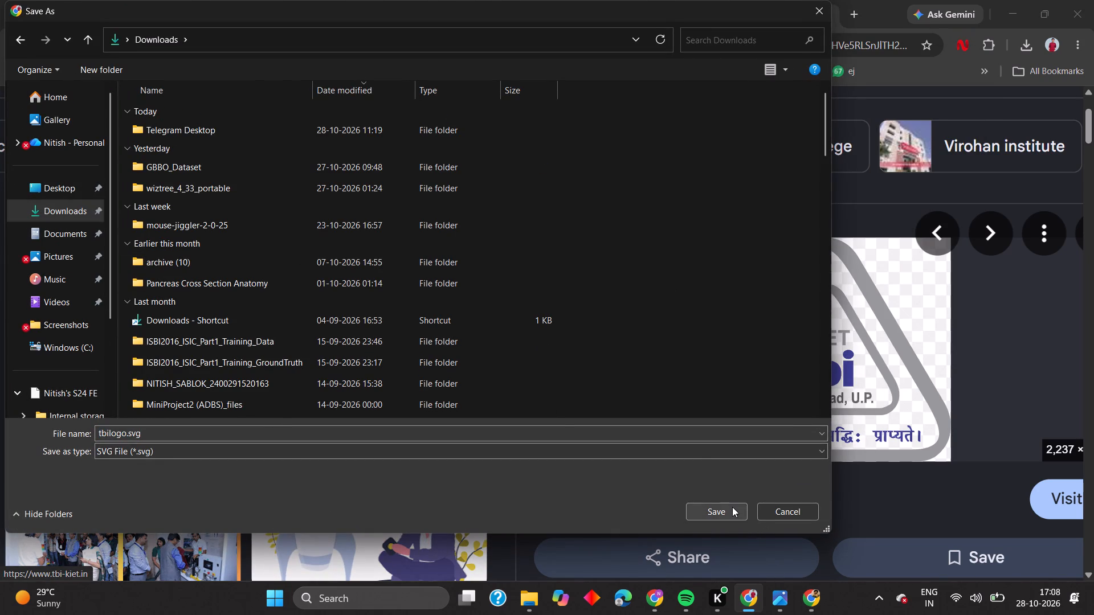
Open tbilogo.svg from Downloads in Microsoft Edge just once, inspect the logo's quality, and return to the image results in Chrome.
left_click(533, 606)
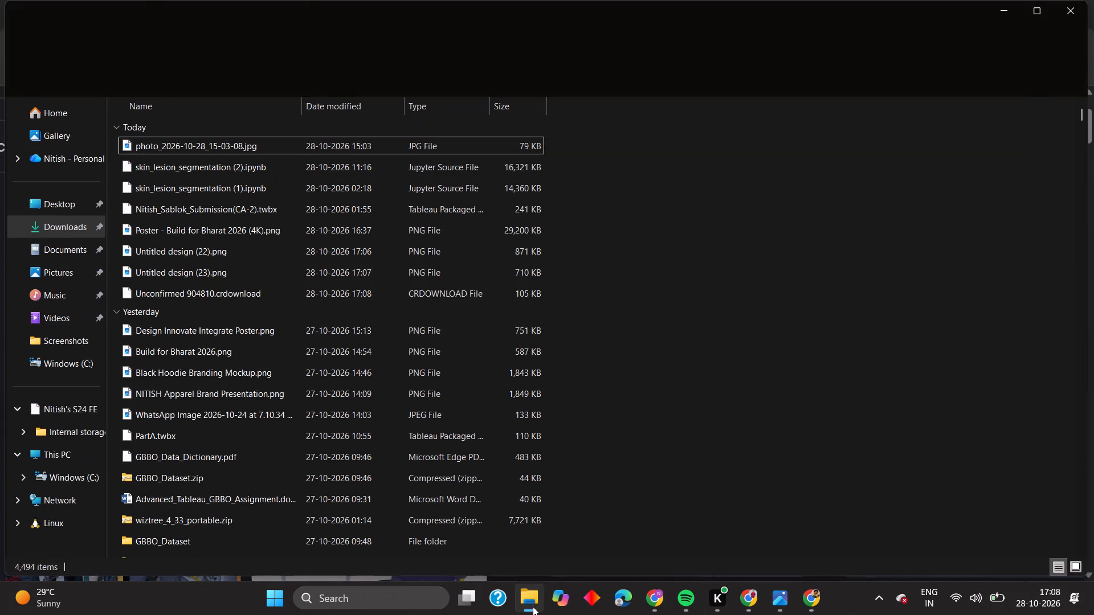
left_click(56, 219)
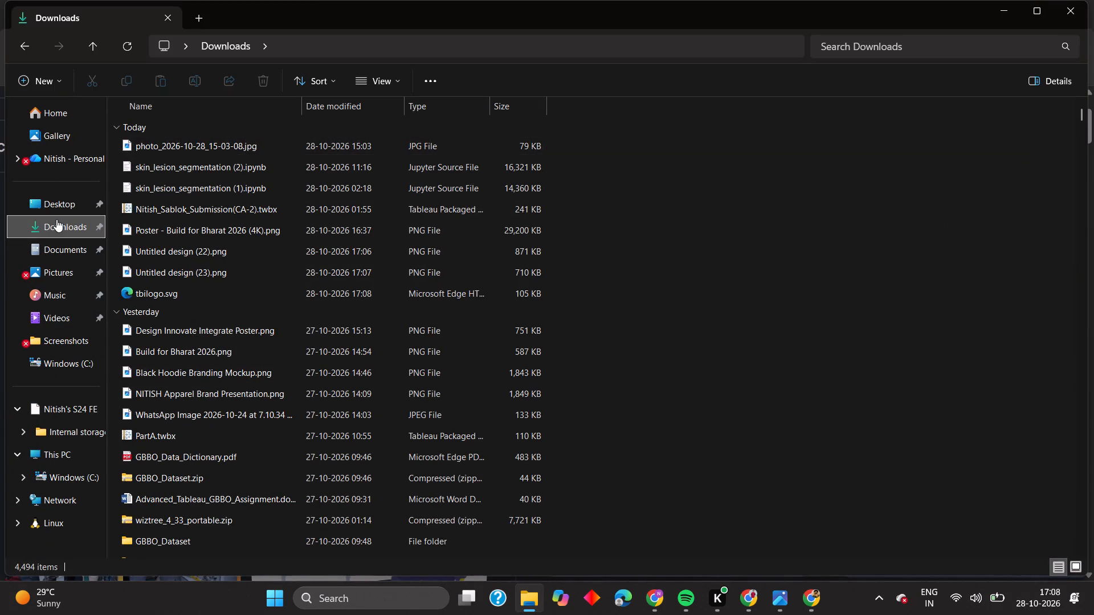
double_click(149, 140)
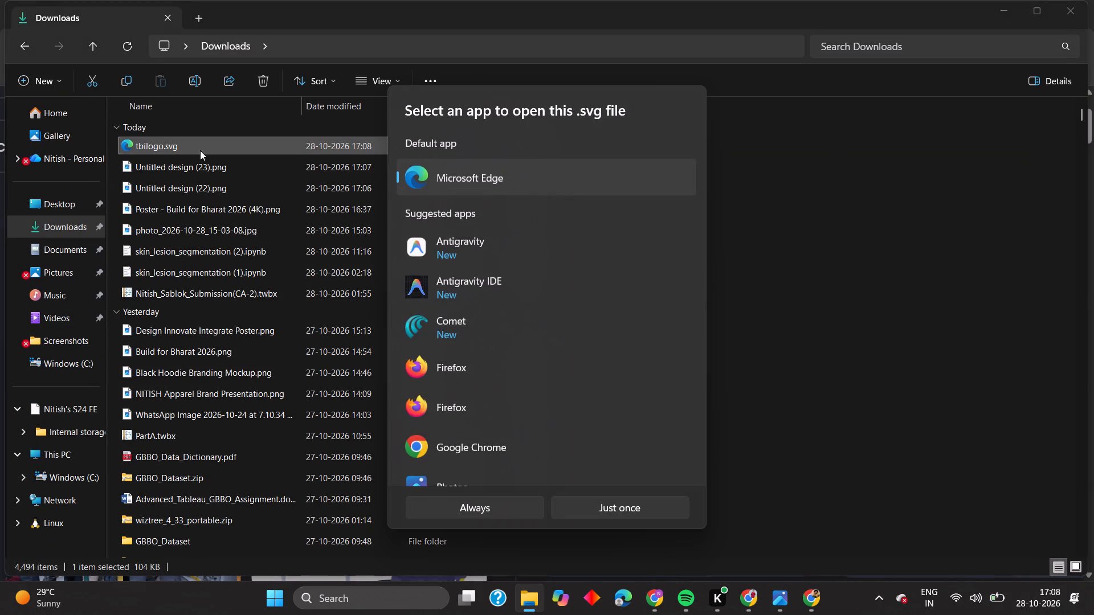
scroll(520, 312, "down", 1)
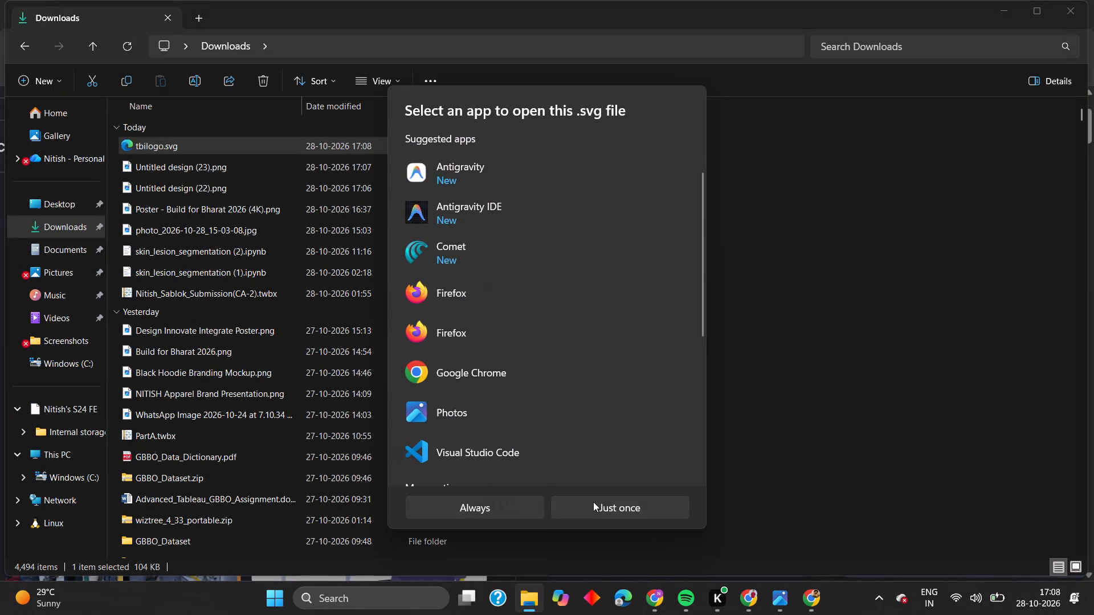
left_click(593, 502)
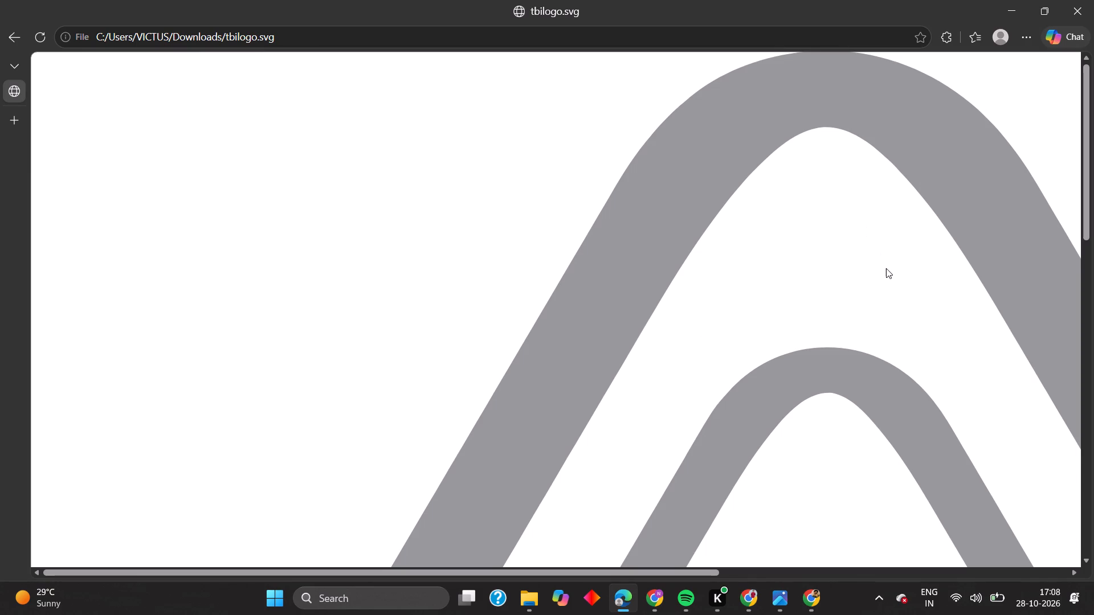
scroll(953, 440, "down", 5)
scroll(953, 440, "left", 4)
scroll(953, 440, "down", 7)
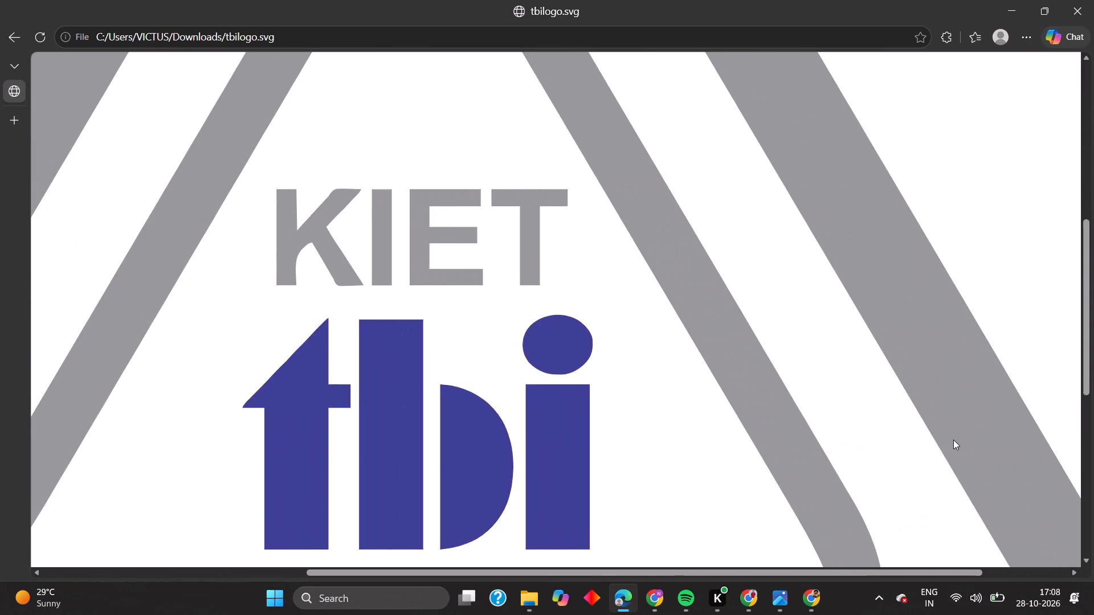
left_click(1093, 0)
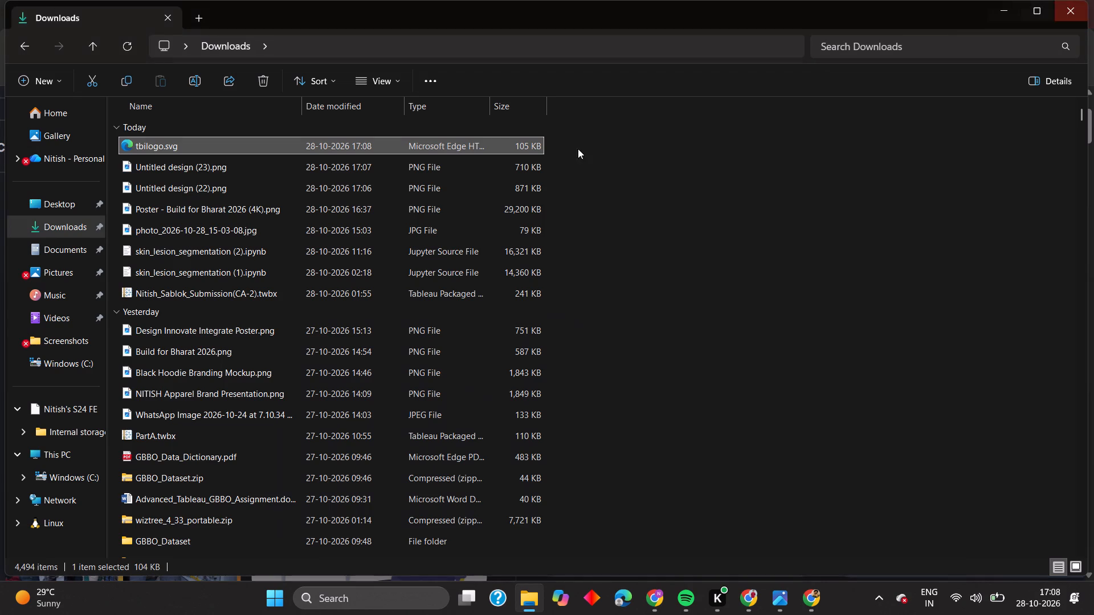
left_click(1002, 6)
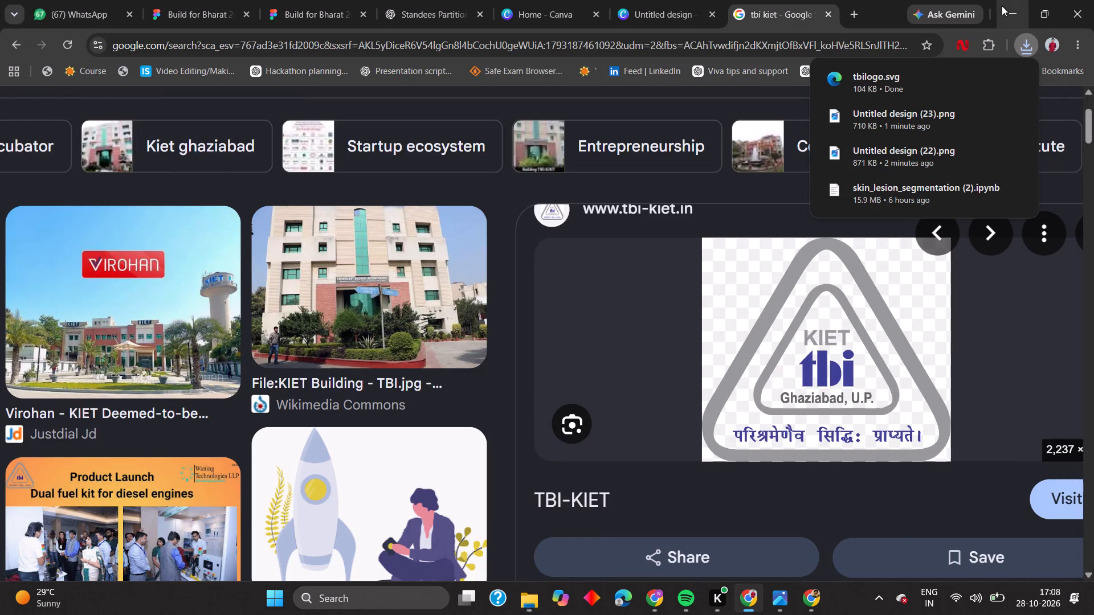
Bring up the available image actions for the previewed KIET TBI logo.
right_click(823, 335)
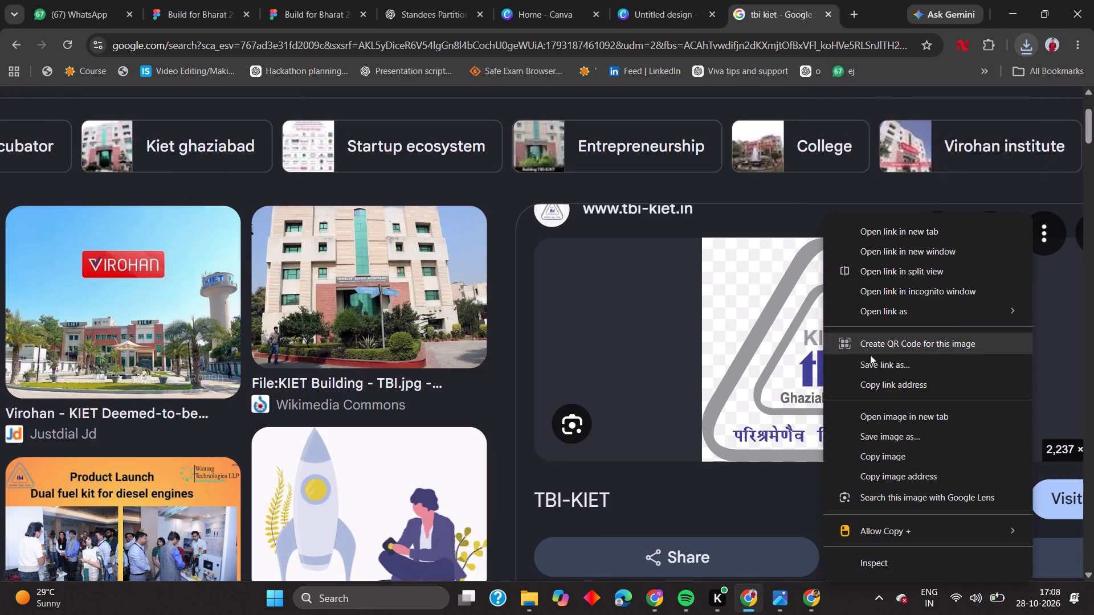
Save another copy of the previewed KIET TBI logo to the Downloads folder, with the file type set to All Files.
left_click(879, 438)
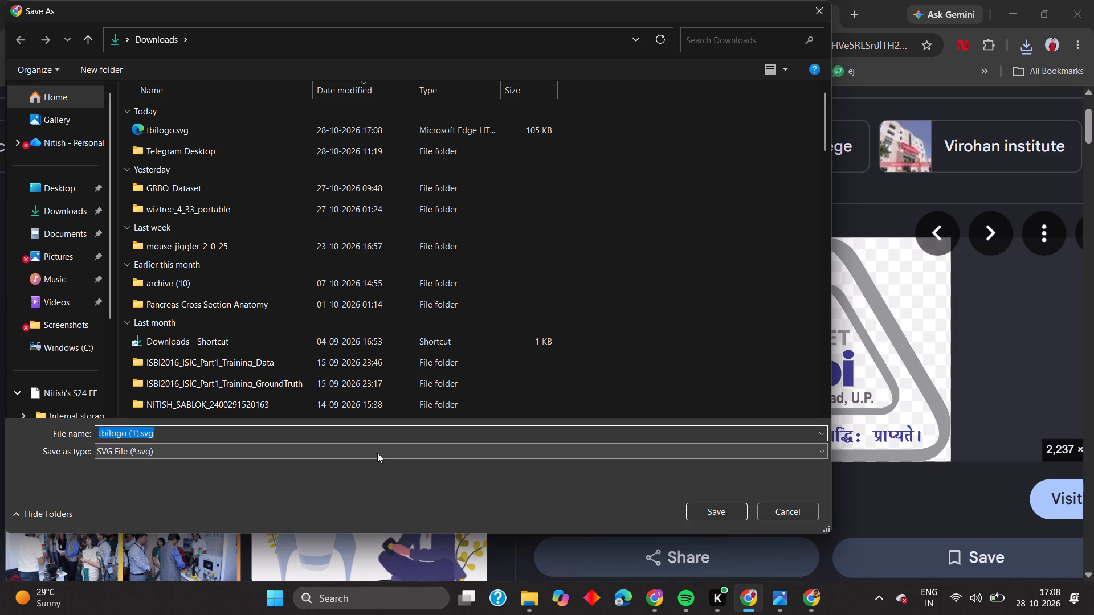
left_click(377, 453)
left_click(327, 479)
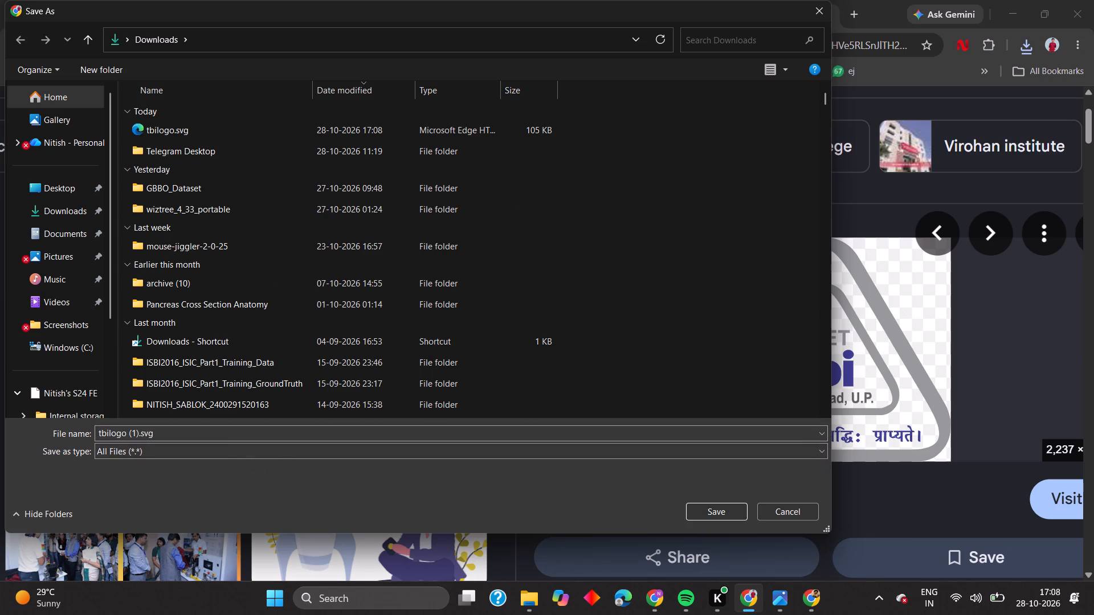
left_click(61, 219)
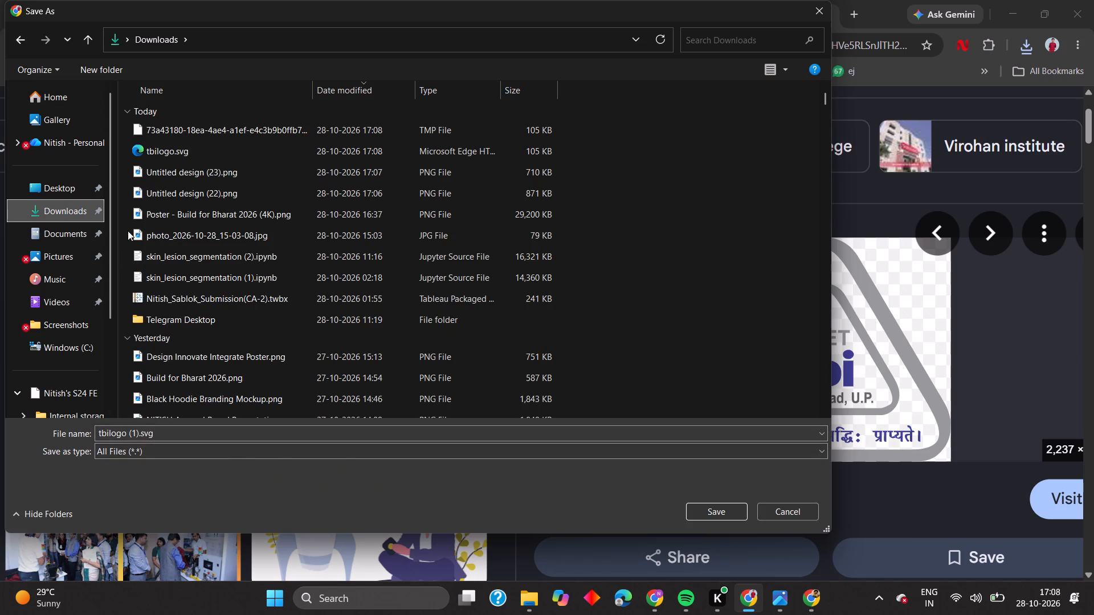
left_click(704, 510)
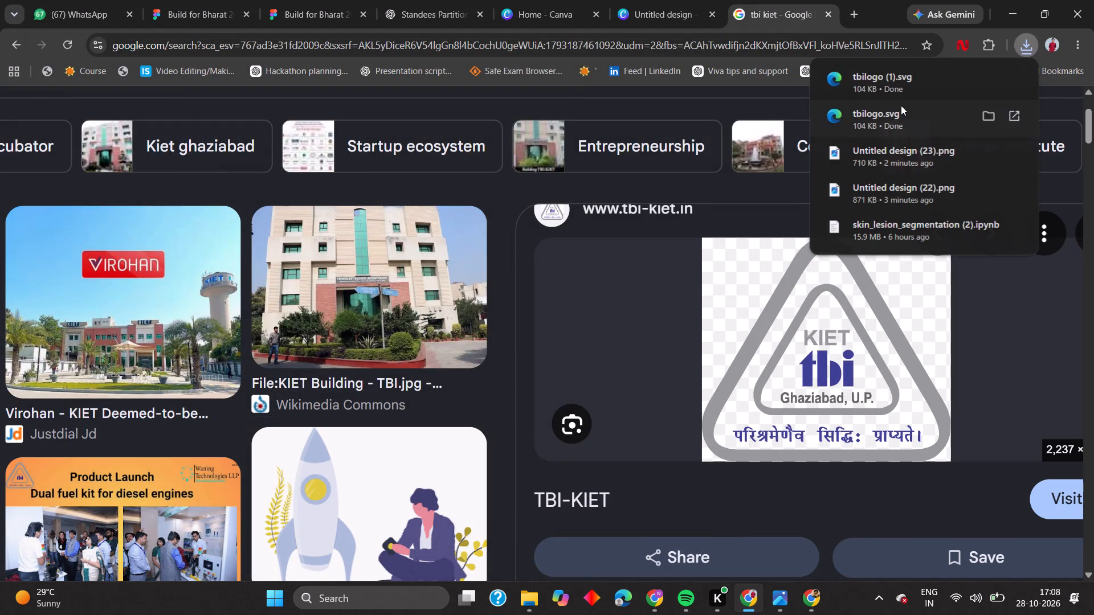
Open the newly downloaded logo copy to inspect it, and return to the "tbi kiet" image results.
left_click(918, 68)
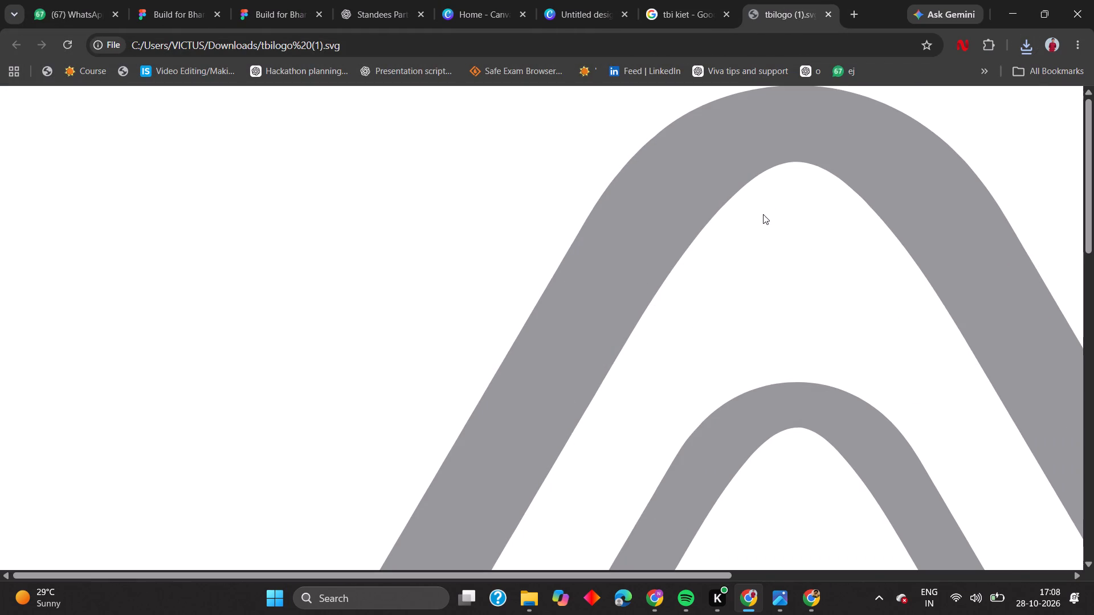
left_click_drag(827, 21, 828, 12)
left_click(828, 12)
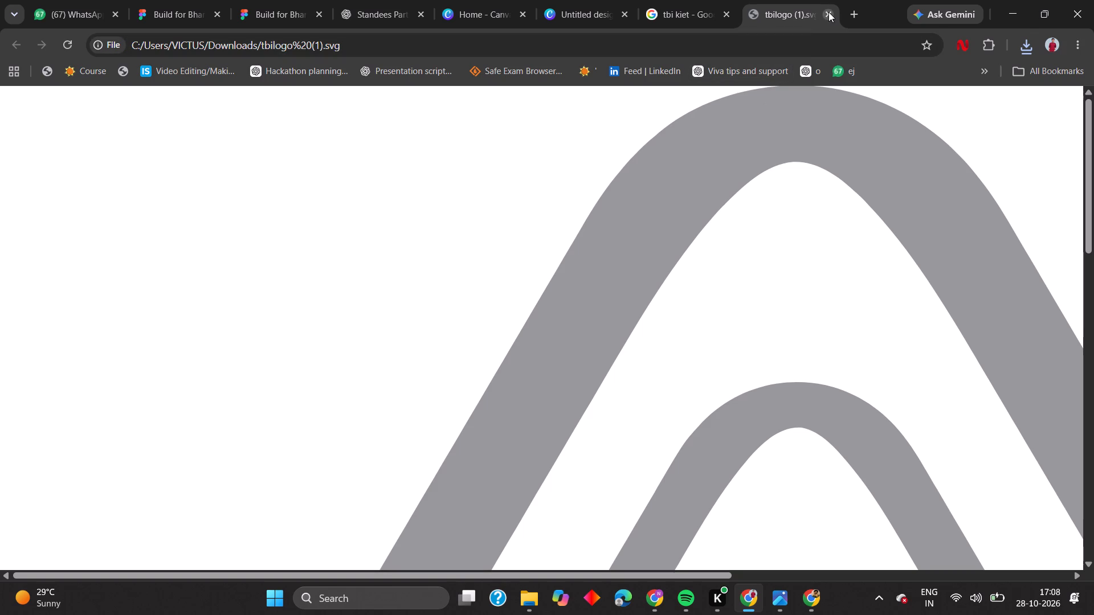
left_click(832, 14)
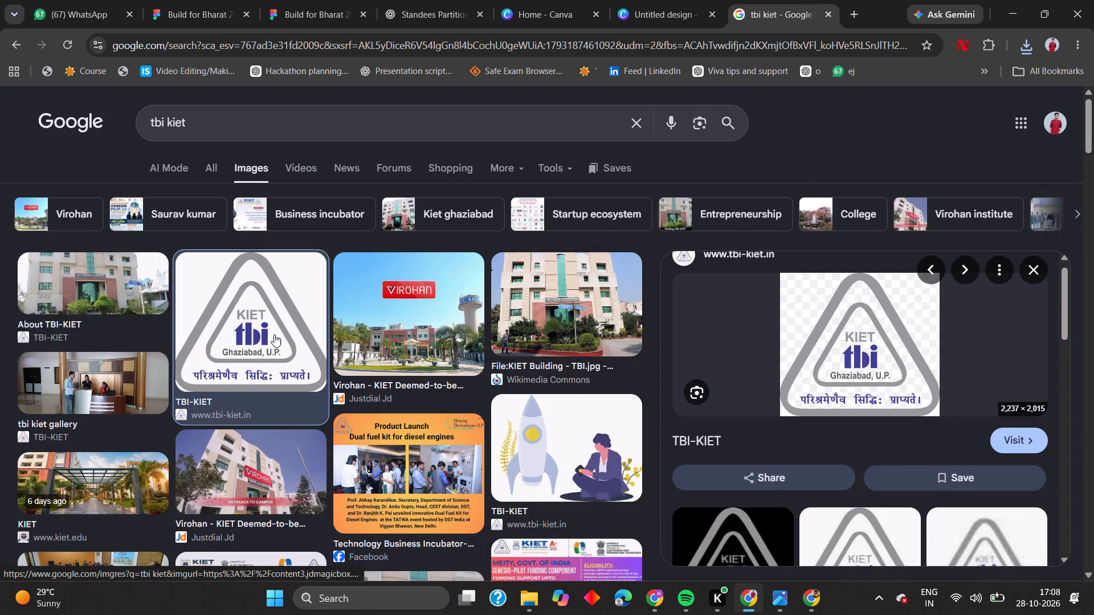
Look through the "tbi kiet" image results for other versions of the KIET TBI logo.
scroll(479, 473, "down", 1)
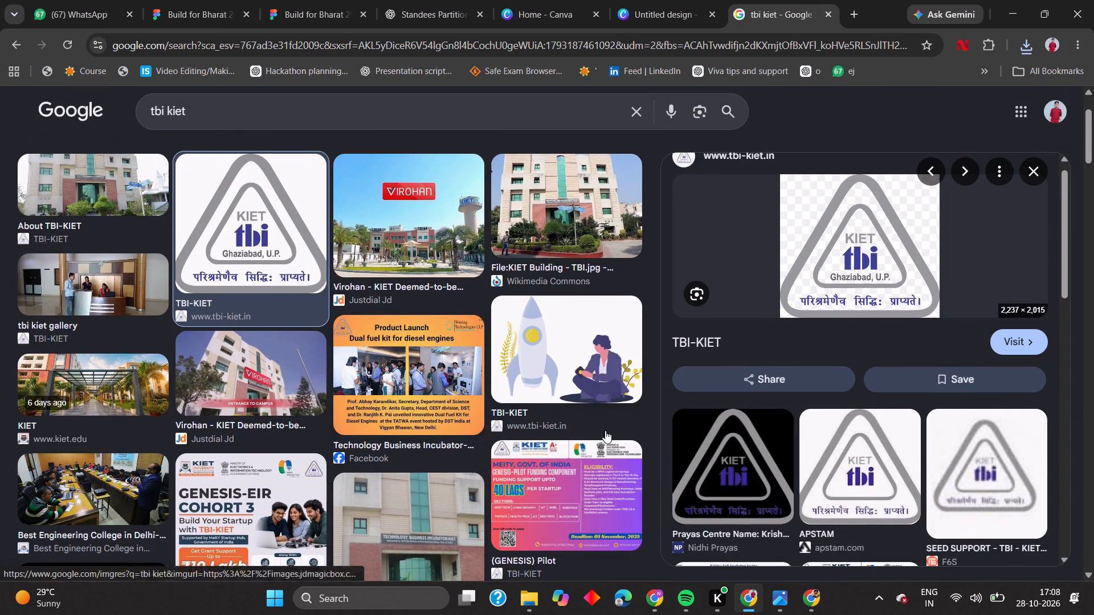
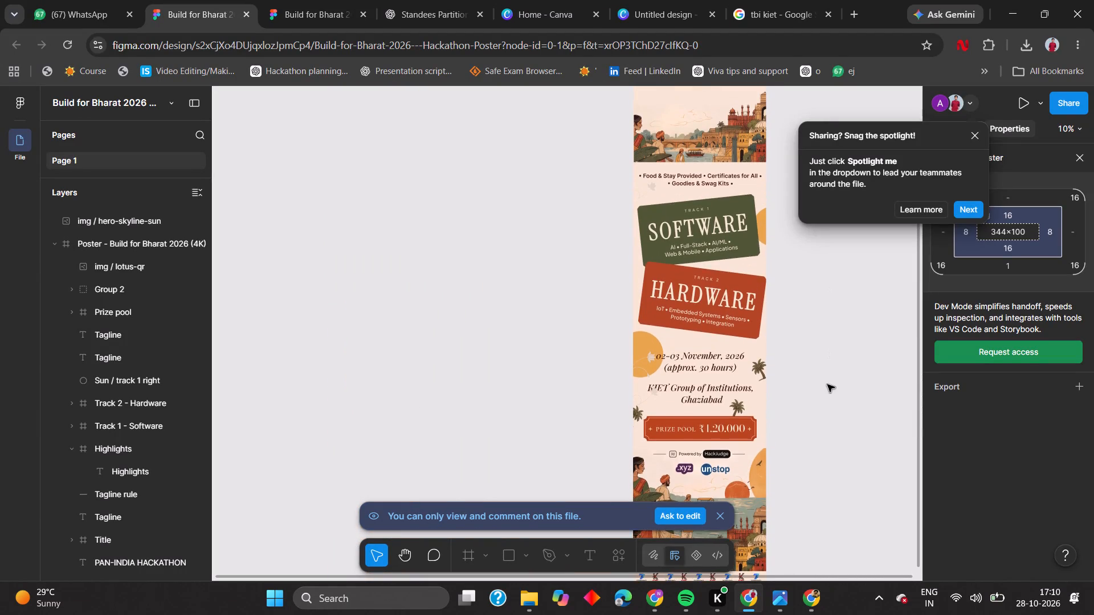
Look over the Build for Bharat 2026 poster designs and the separate skyline artwork in the Figma file.
scroll(827, 384, "up", 3)
scroll(822, 421, "left", 3)
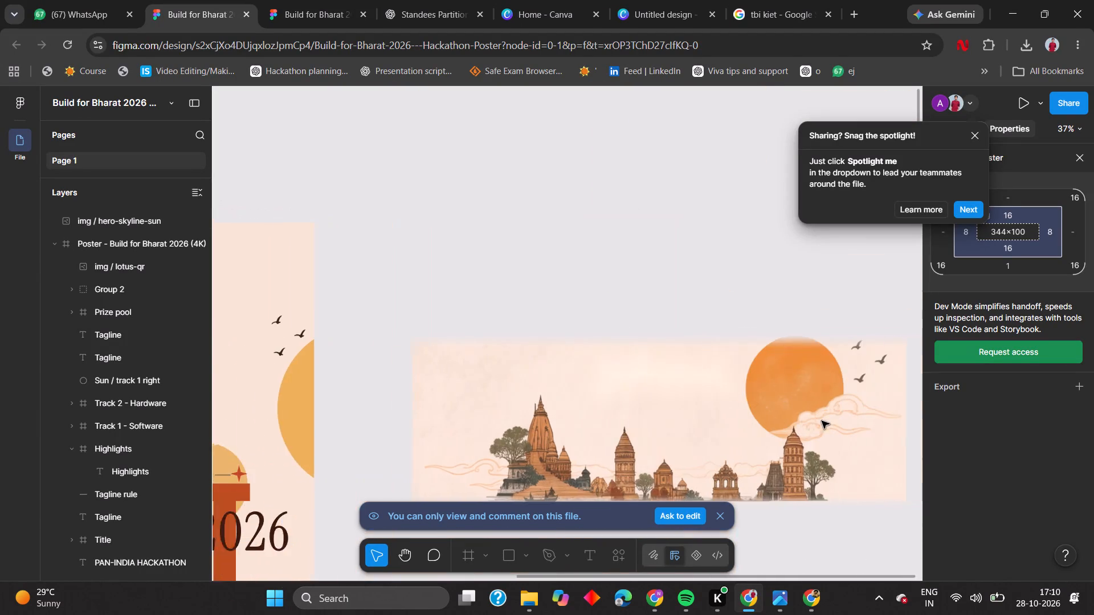
scroll(822, 421, "down", 5)
scroll(822, 421, "up", 2)
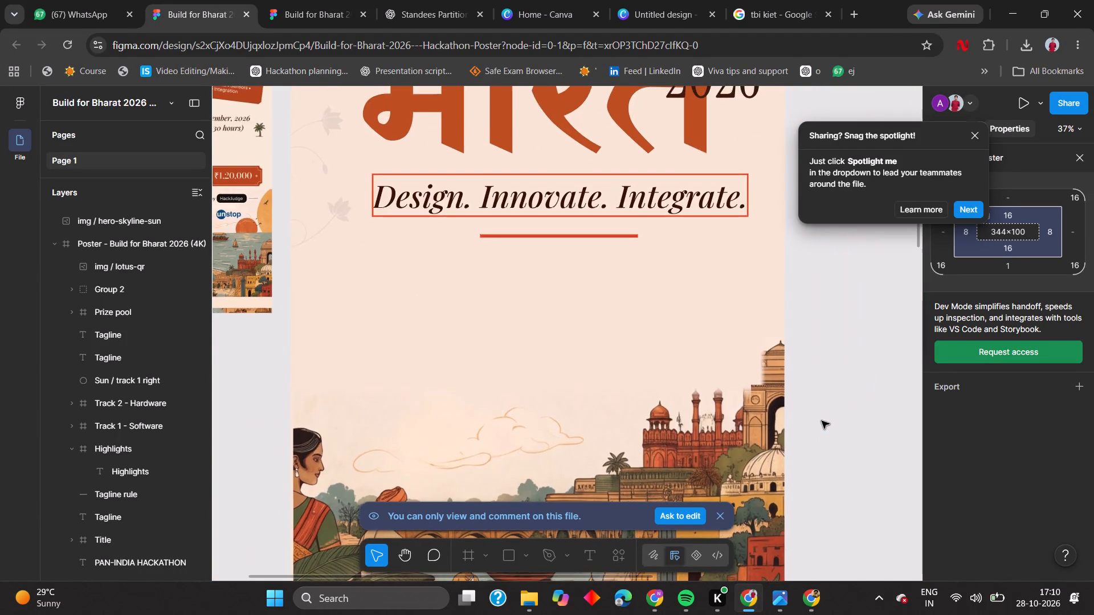
scroll(693, 459, "left", 1)
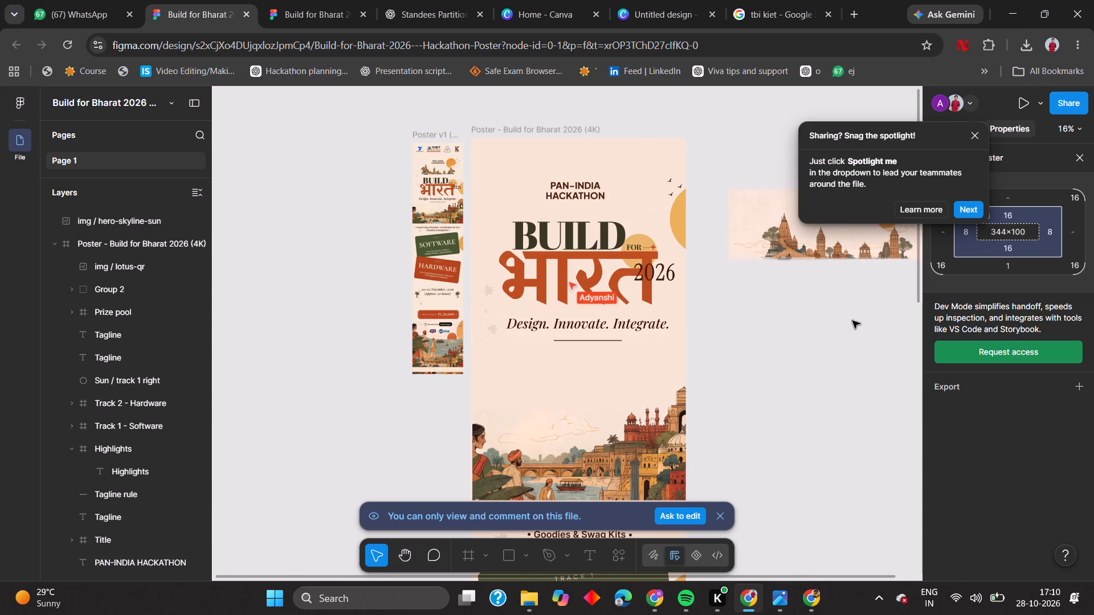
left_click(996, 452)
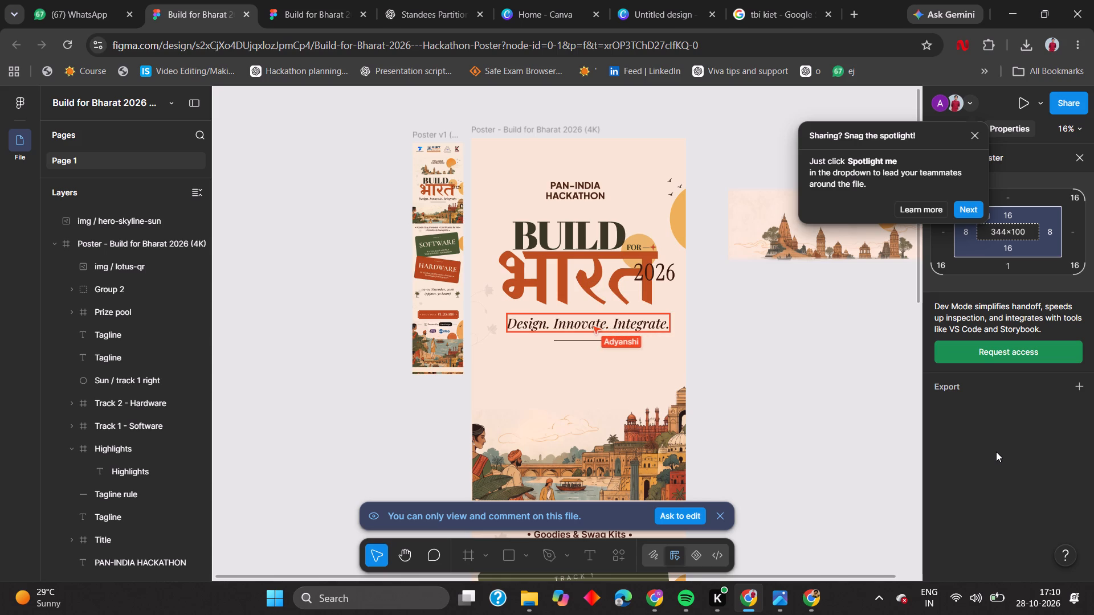
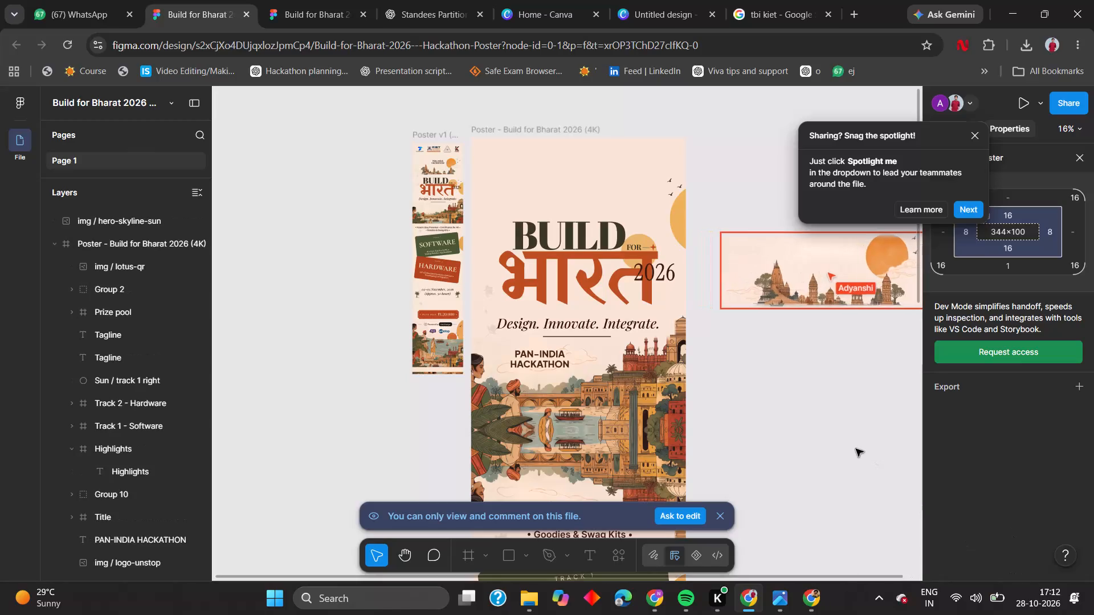
Examine the enlarged Build for Bharat 2026 (4K) poster from title to footer logo strip, including the mirrored skyline artwork behind the highlights.
scroll(856, 449, "down", 1)
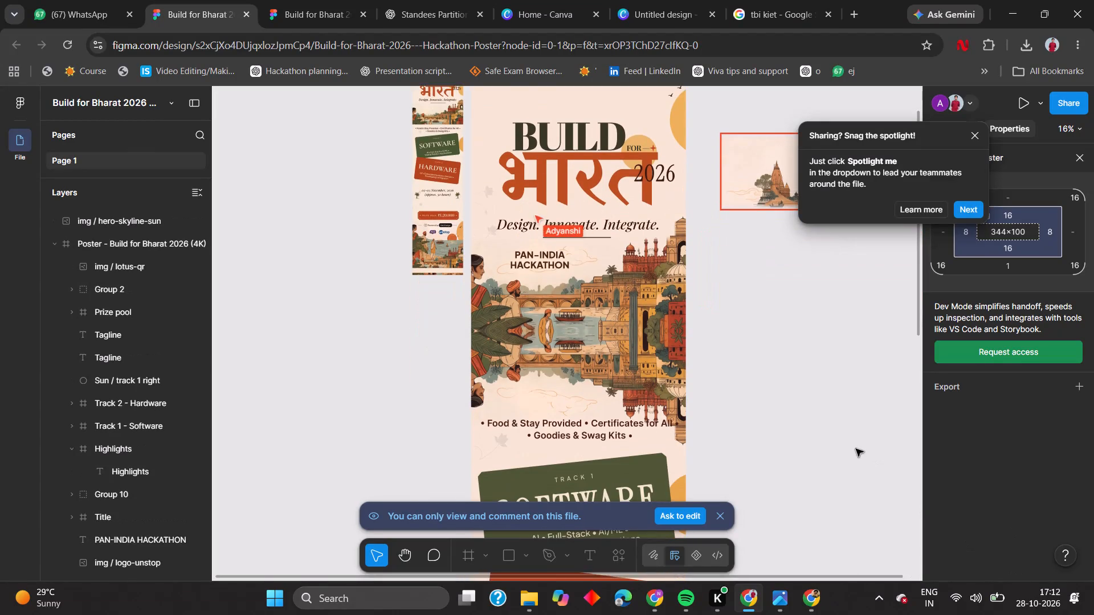
scroll(856, 449, "down", 2)
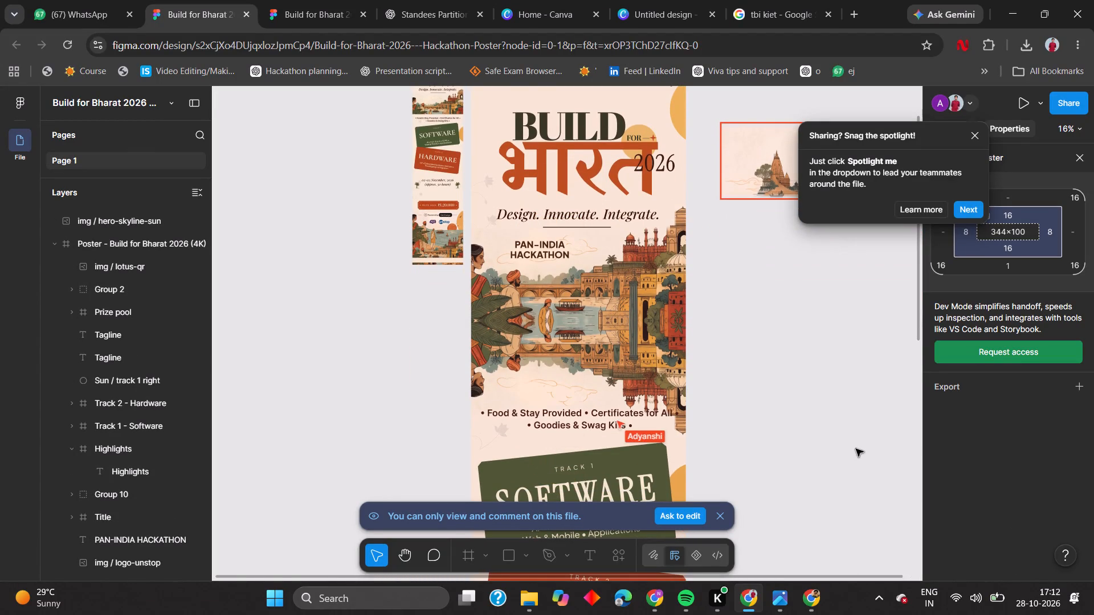
scroll(856, 449, "down", 1)
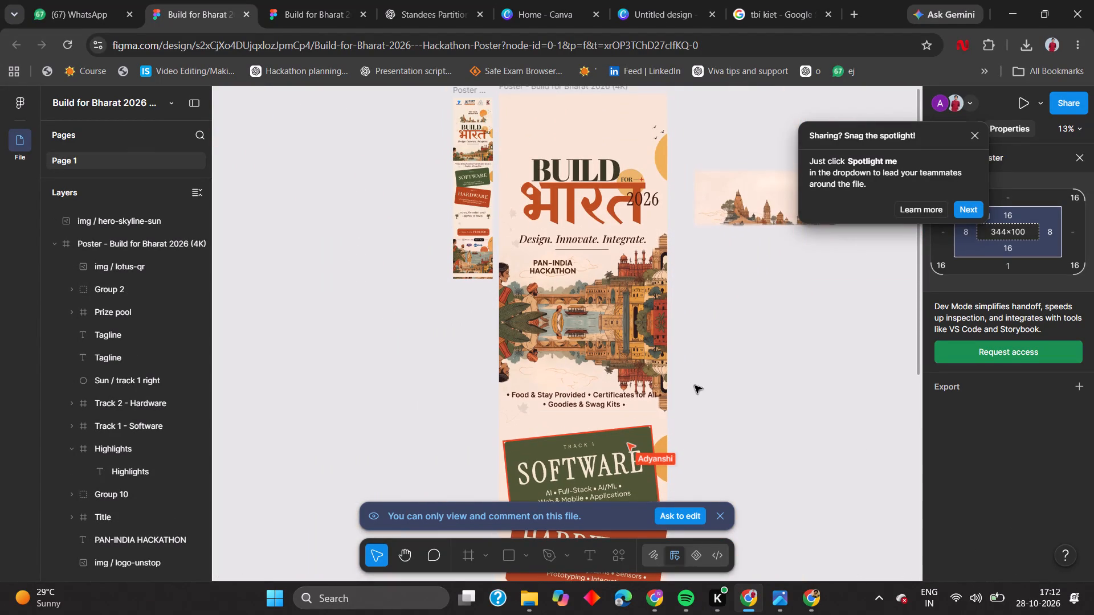
scroll(695, 386, "down", 1)
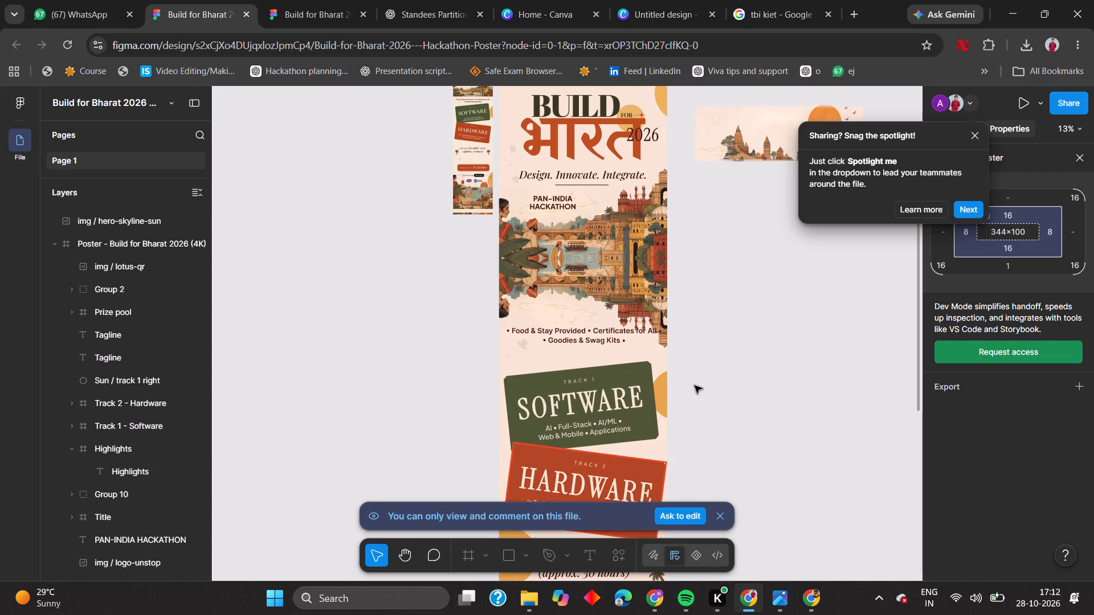
scroll(695, 386, "down", 3)
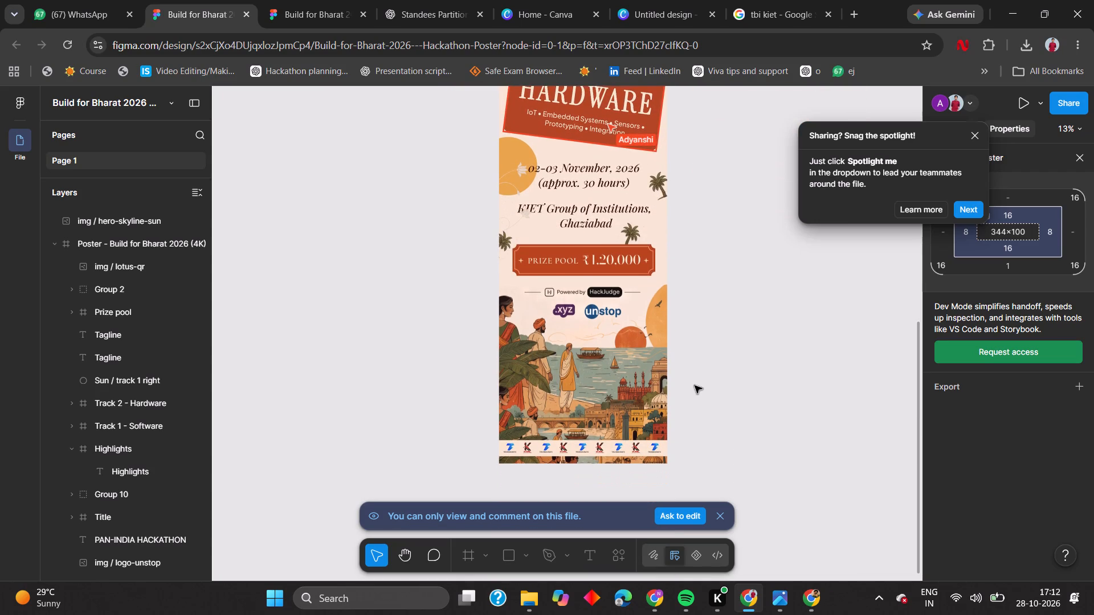
scroll(695, 386, "down", 1)
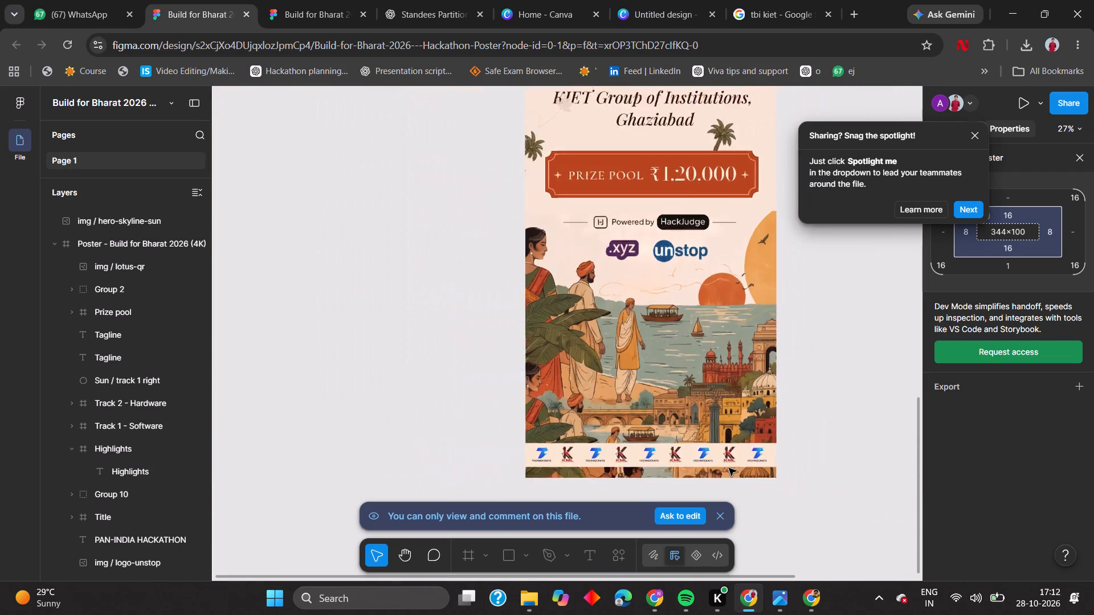
scroll(733, 363, "up", 2)
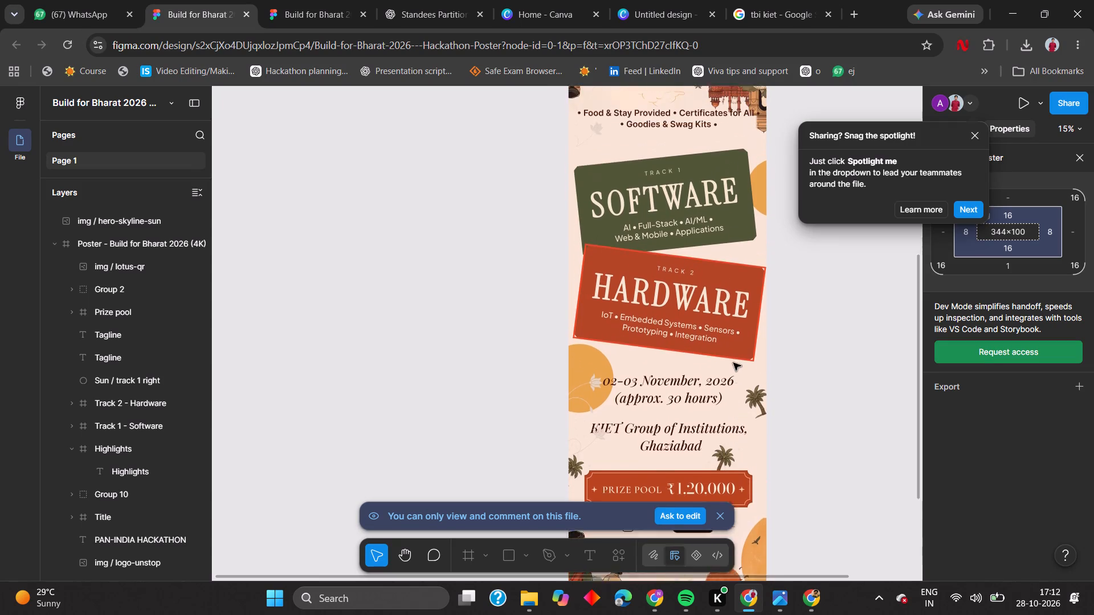
scroll(733, 363, "up", 1)
scroll(733, 363, "right", 1)
scroll(733, 363, "up", 2)
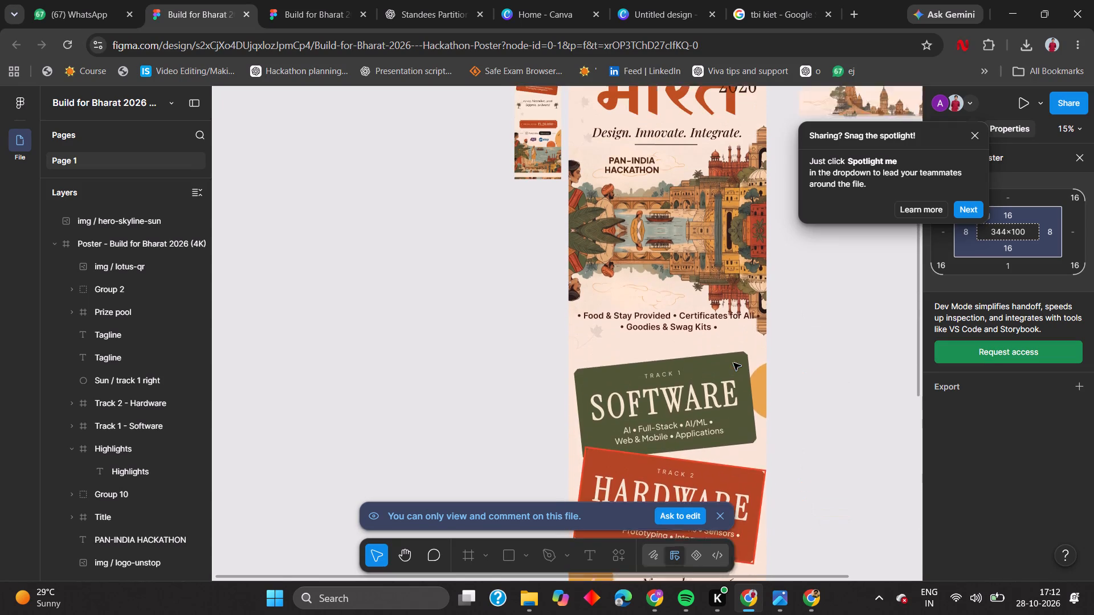
scroll(733, 363, "up", 2)
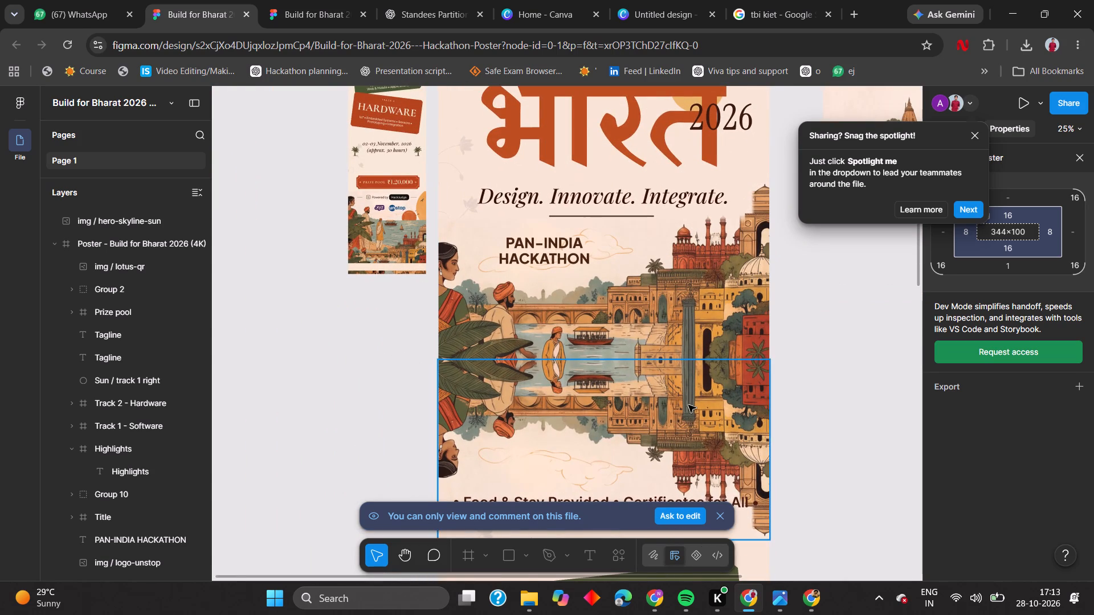
scroll(772, 430, "down", 1)
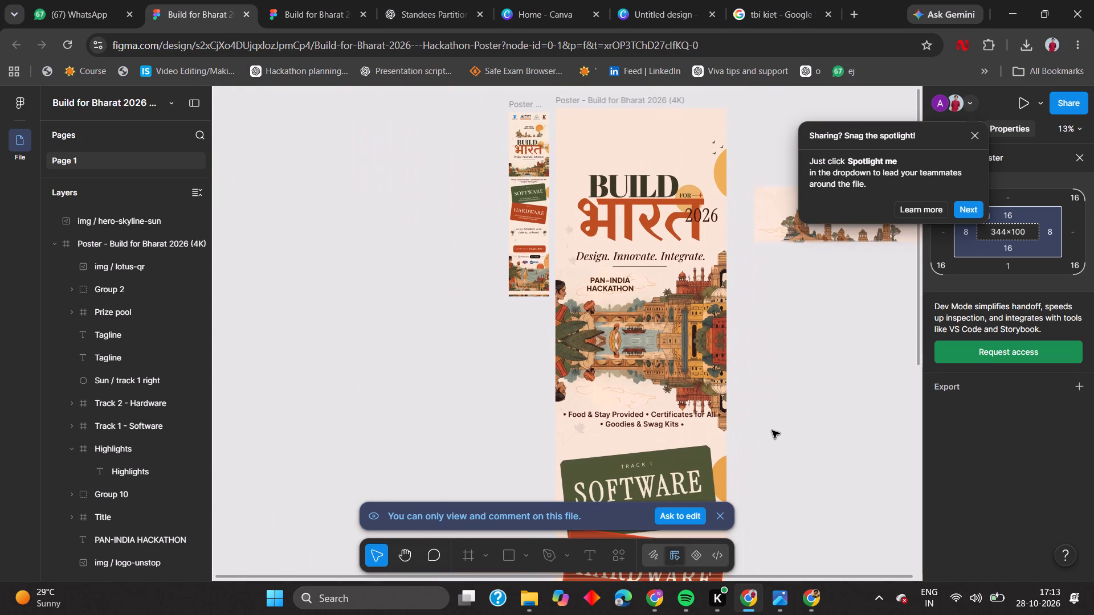
scroll(772, 430, "down", 1)
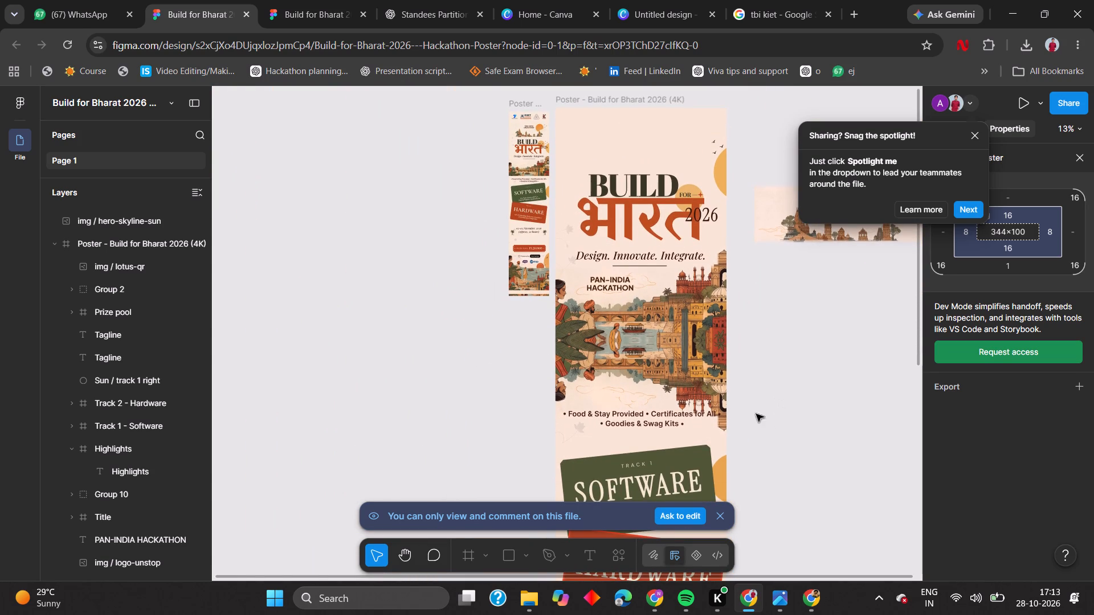
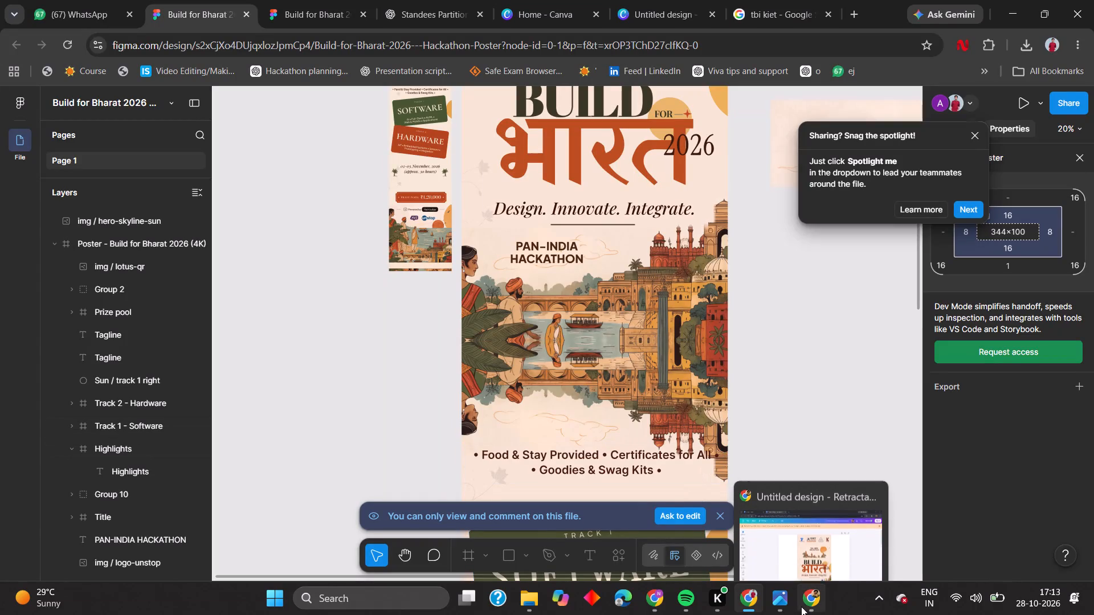
Switch to File Explorer and open tbilogo.svg from the Downloads folder to view the logo.
left_click(538, 609)
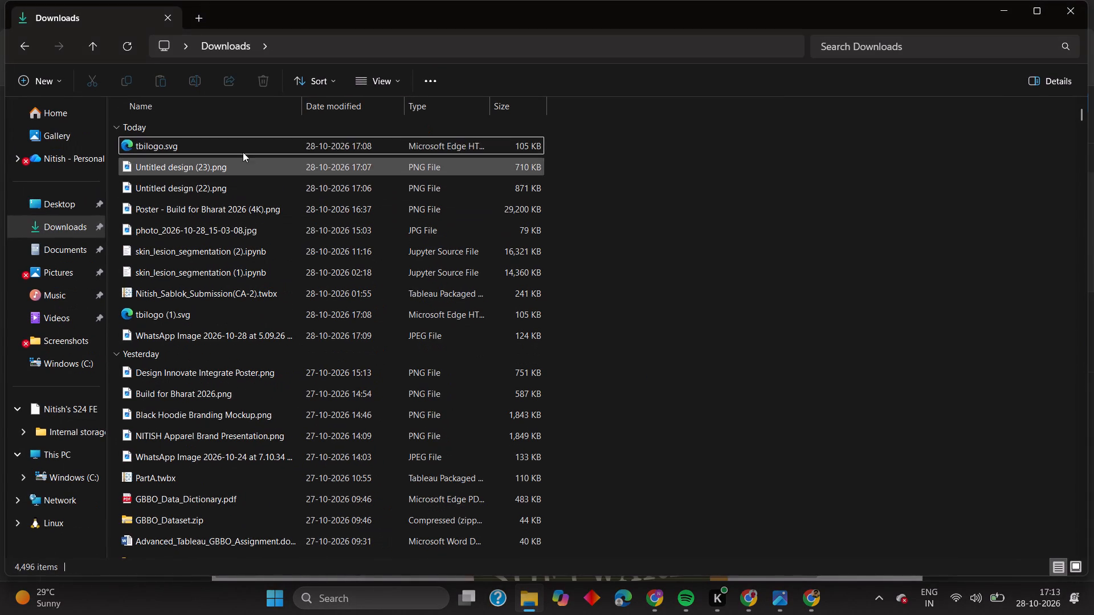
double_click(238, 147)
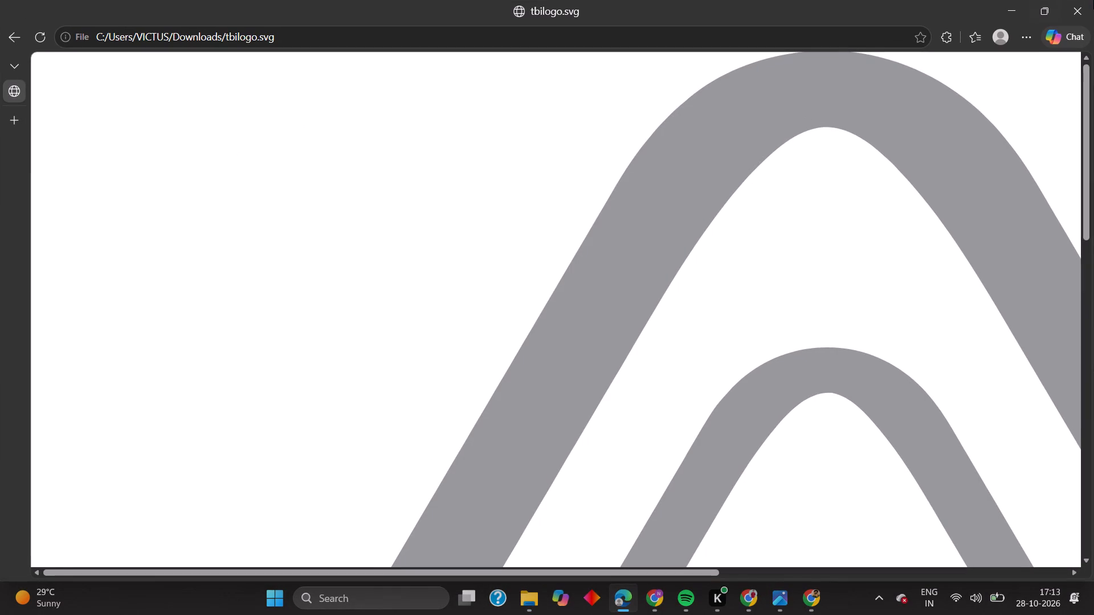
Close the tbilogo.svg view in Edge and switch to the Build for Bharat 2026 design in Chrome.
left_click(1093, 0)
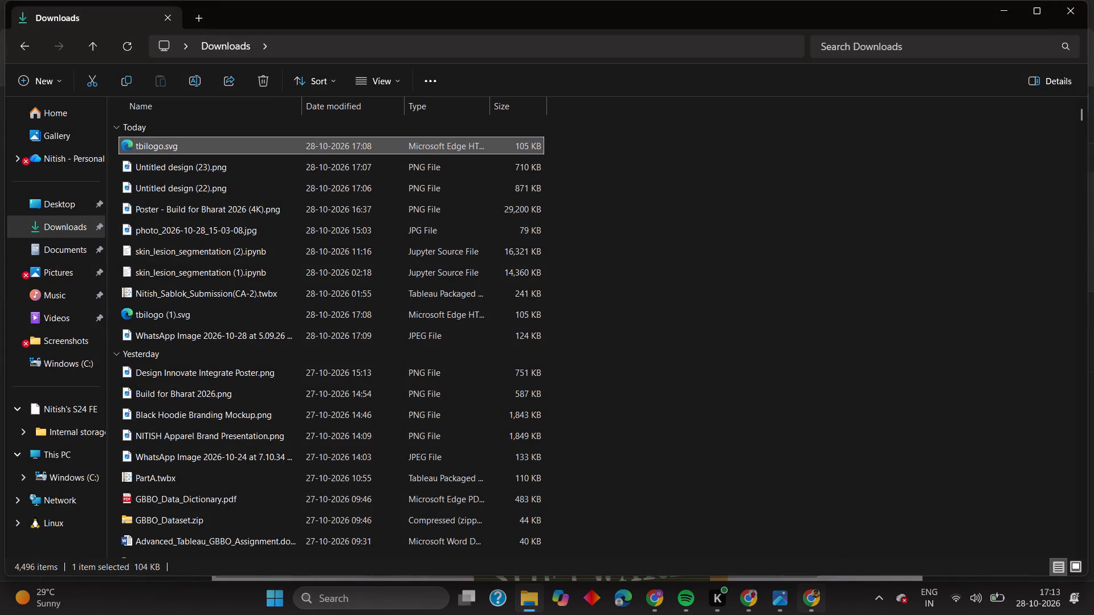
left_click(748, 609)
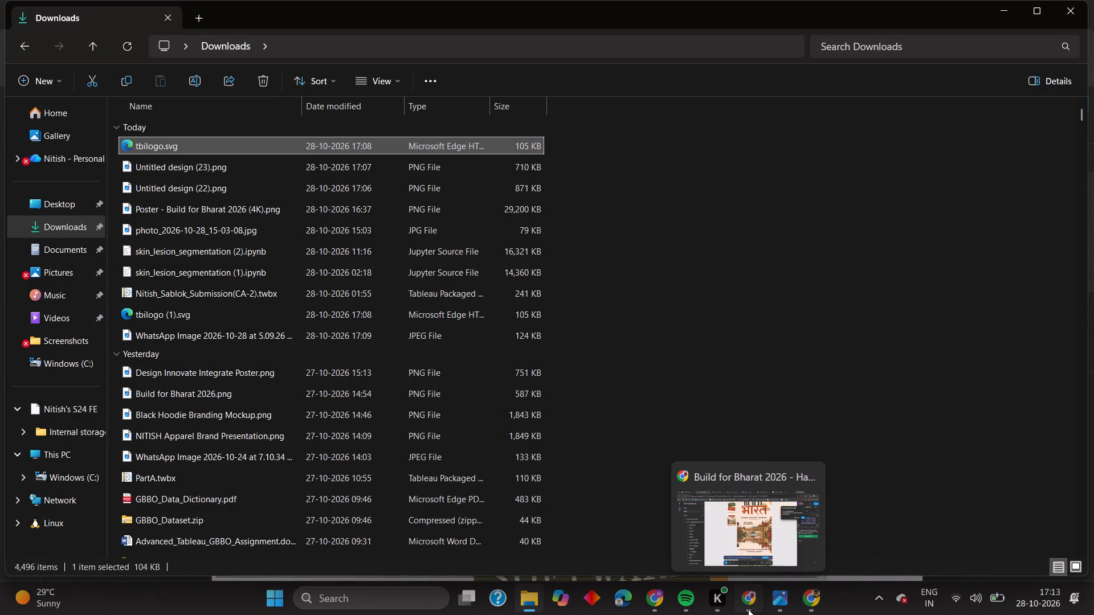
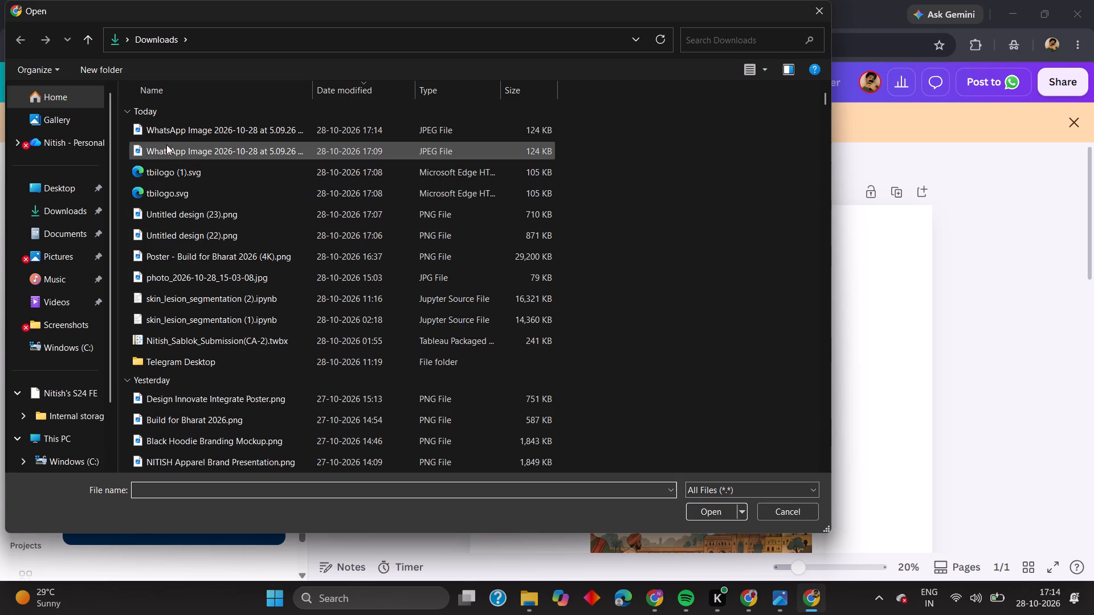
Upload the KRIVA ML Society logo file, Untitled design (22).png, from Downloads to the banner design's image uploads.
double_click(179, 235)
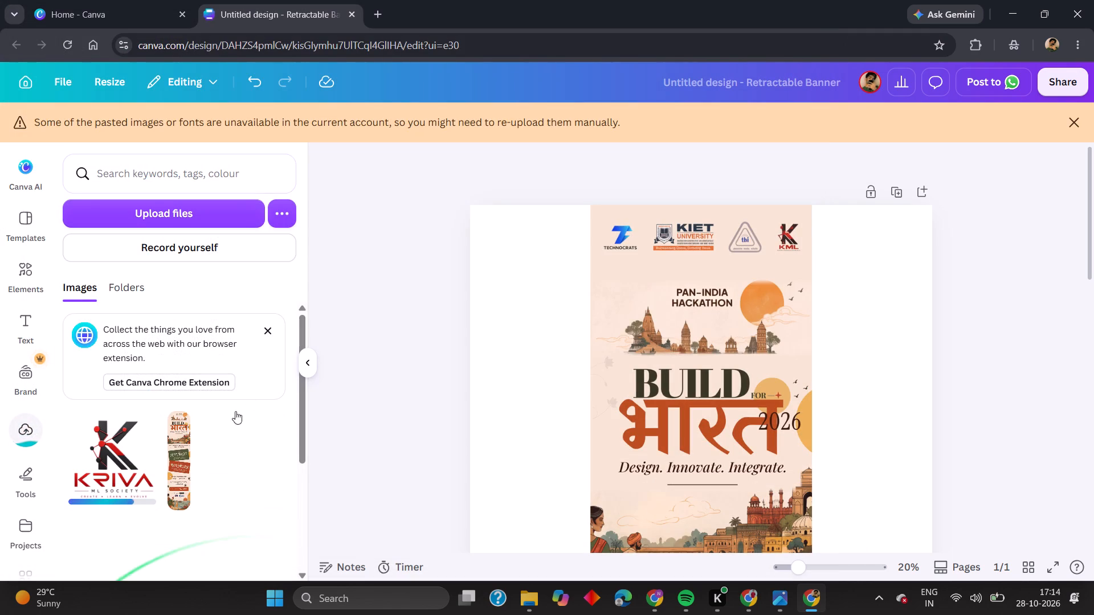
Add the uploaded KRIVA ML Society logo to the banner page.
left_click(121, 471)
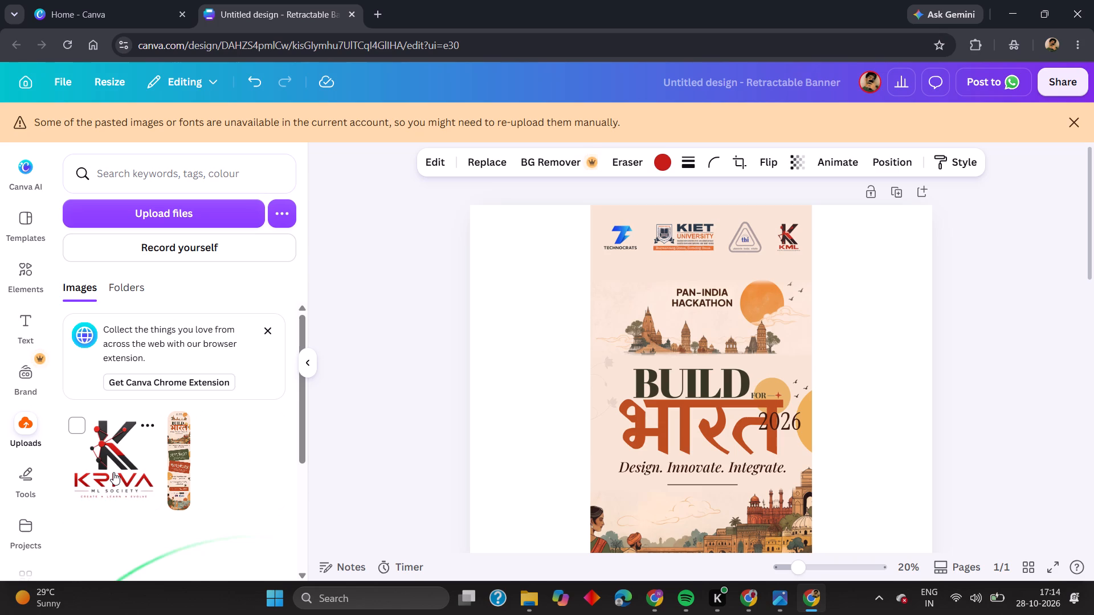
left_click(113, 472)
scroll(637, 427, "down", 2)
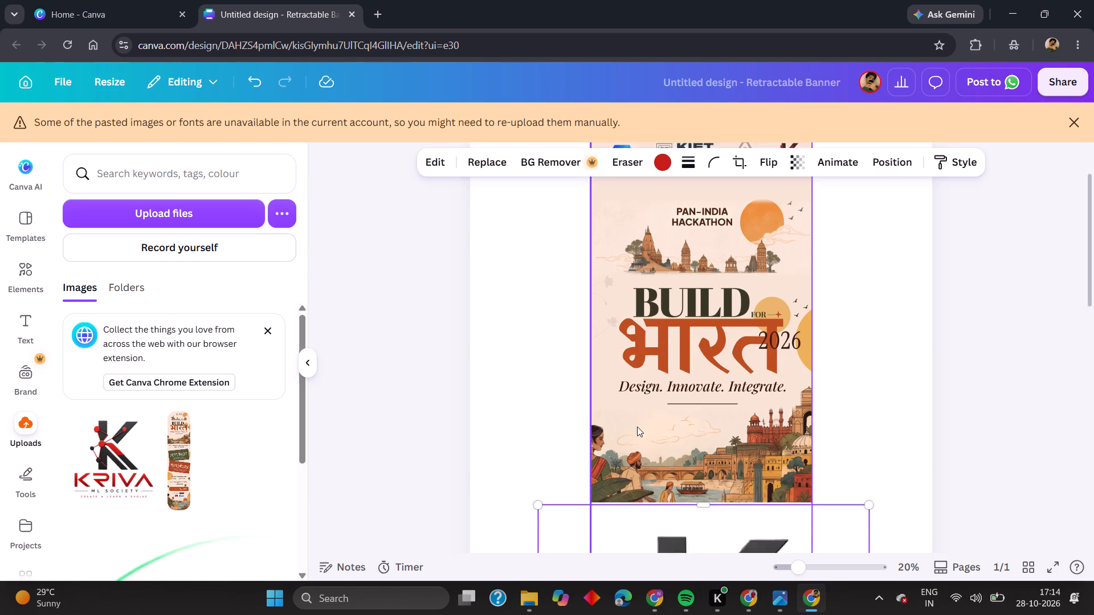
scroll(637, 427, "down", 3)
scroll(728, 308, "up", 1)
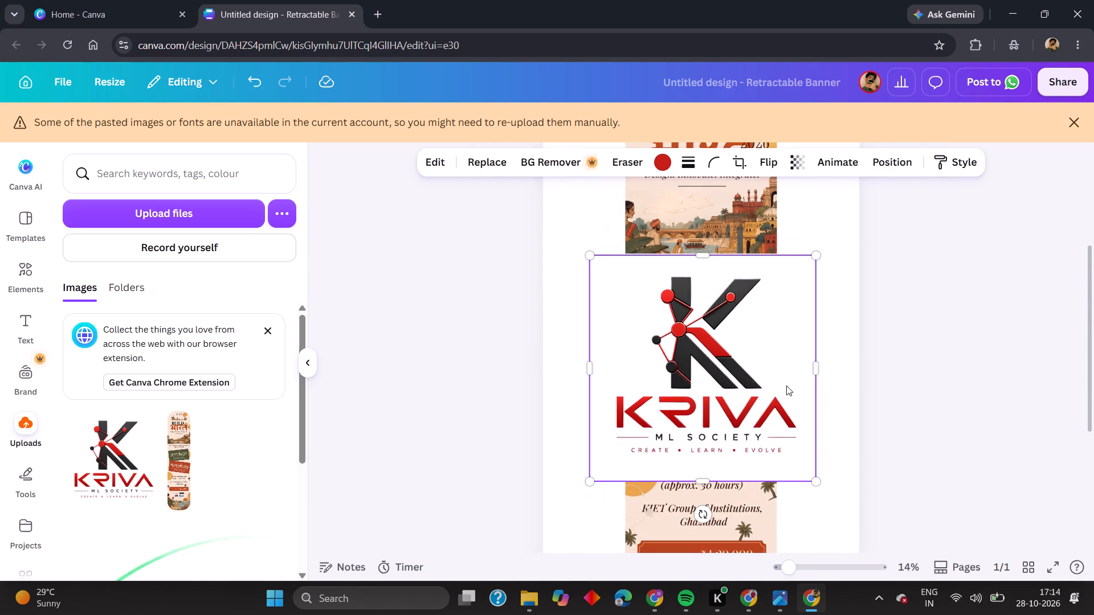
Remove the white background from the placed KRIVA ML Society logo with BG Remover.
left_click(972, 363)
left_click(725, 380)
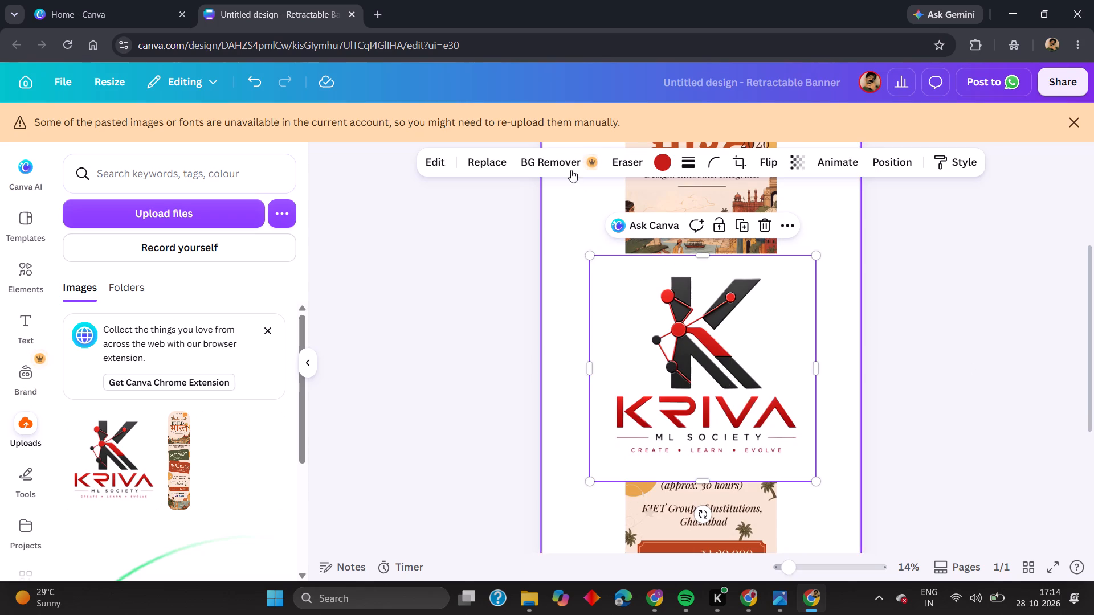
left_click(568, 162)
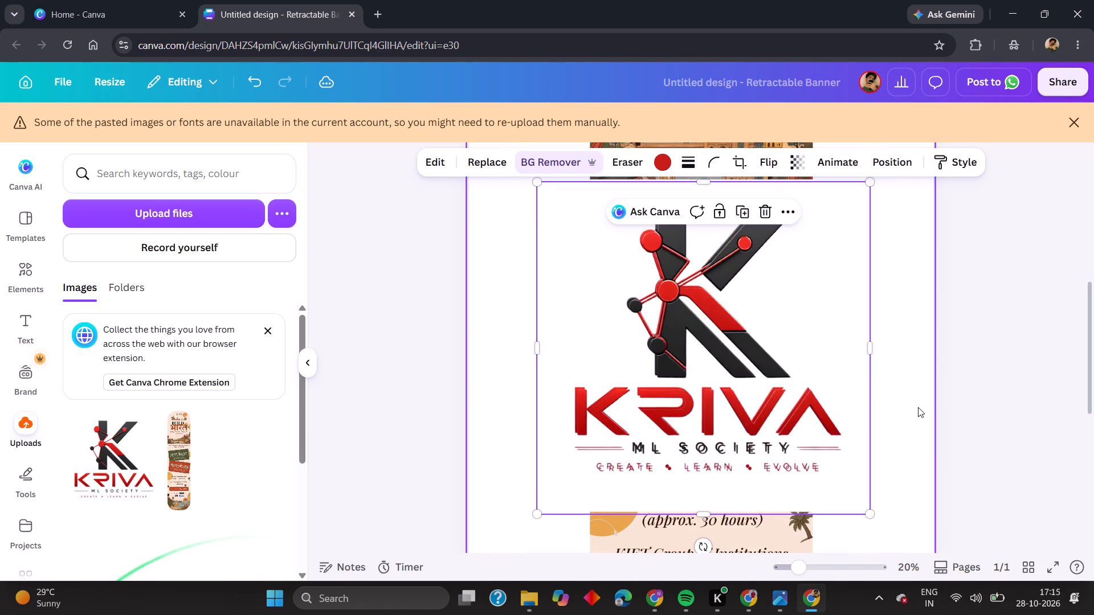
Delete the duplicate KRIVA logo behind the background-free one and reposition the remaining logo over the Software and Hardware track cards.
left_click(918, 407)
left_click(750, 331)
left_click_drag(750, 331, 782, 328)
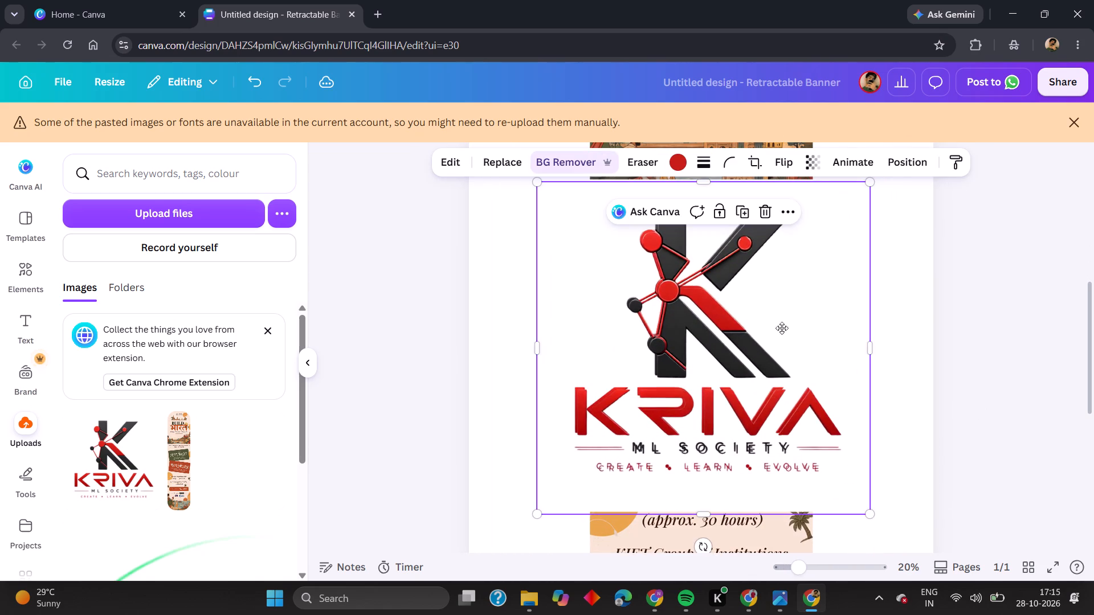
left_click_drag(782, 328, 795, 450)
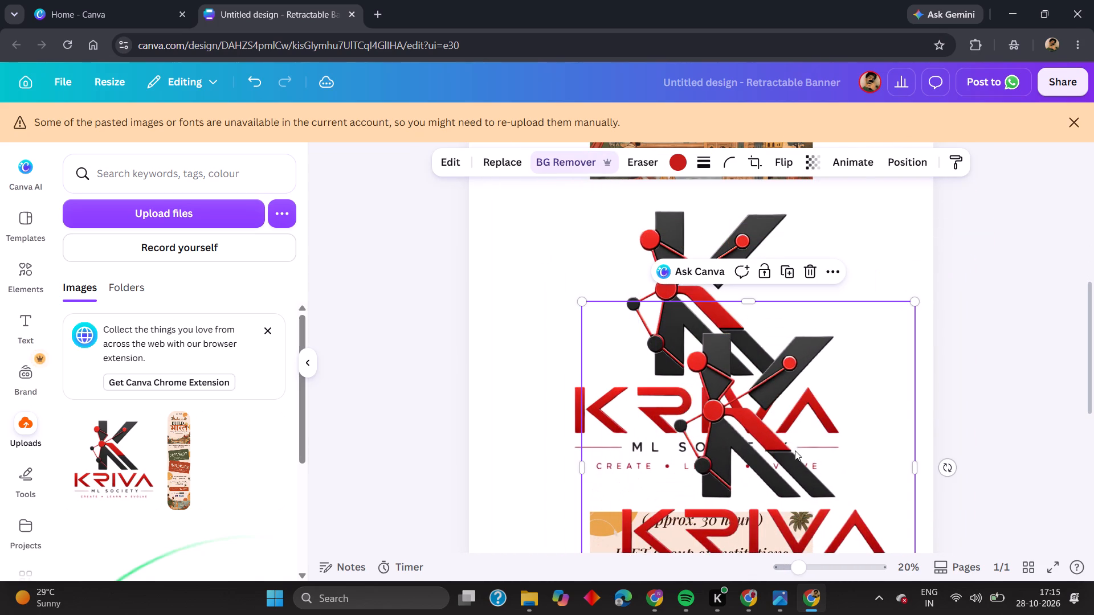
left_click(662, 214)
key("BackSpace")
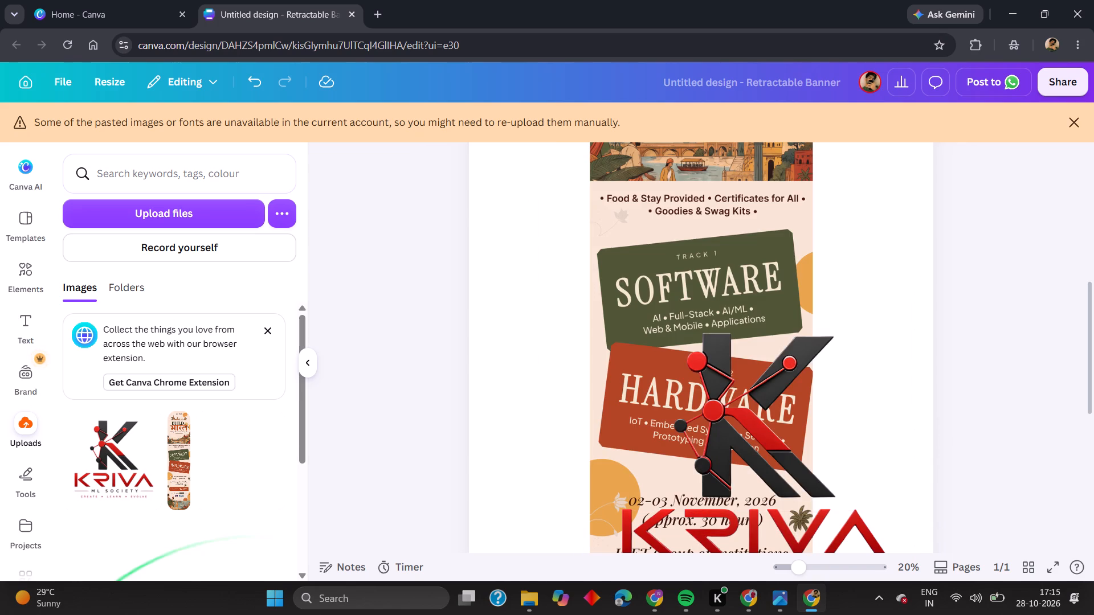
left_click_drag(737, 368, 660, 236)
left_click_drag(689, 297, 668, 345)
Open the download settings for only the selected KRIVA logo as a PNG and try to increase its export size.
left_click(738, 249)
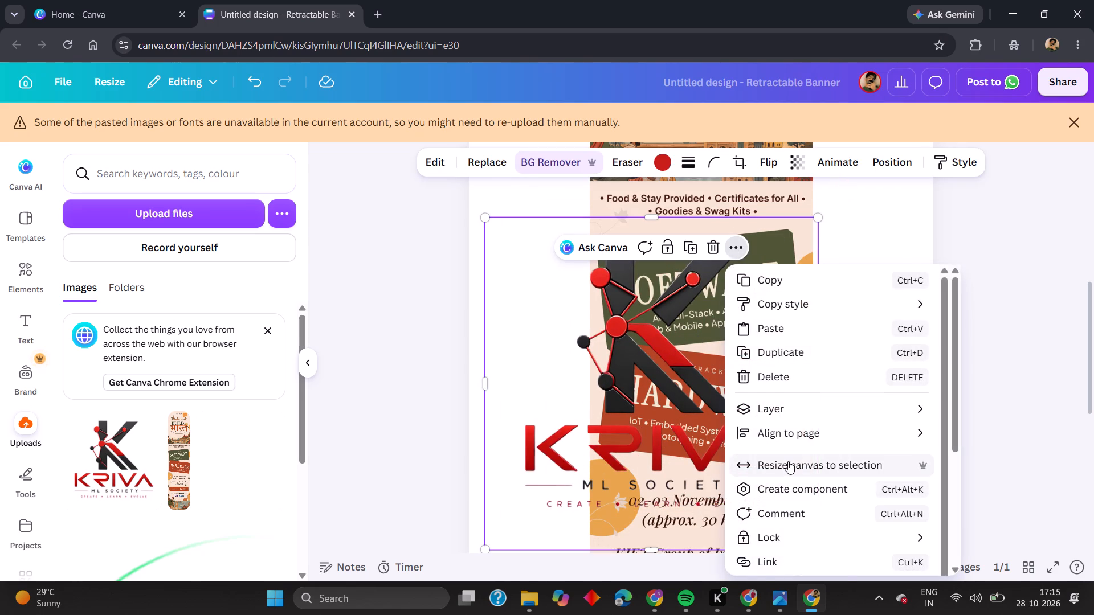
scroll(788, 461, "down", 4)
scroll(782, 519, "down", 5)
left_click(817, 483)
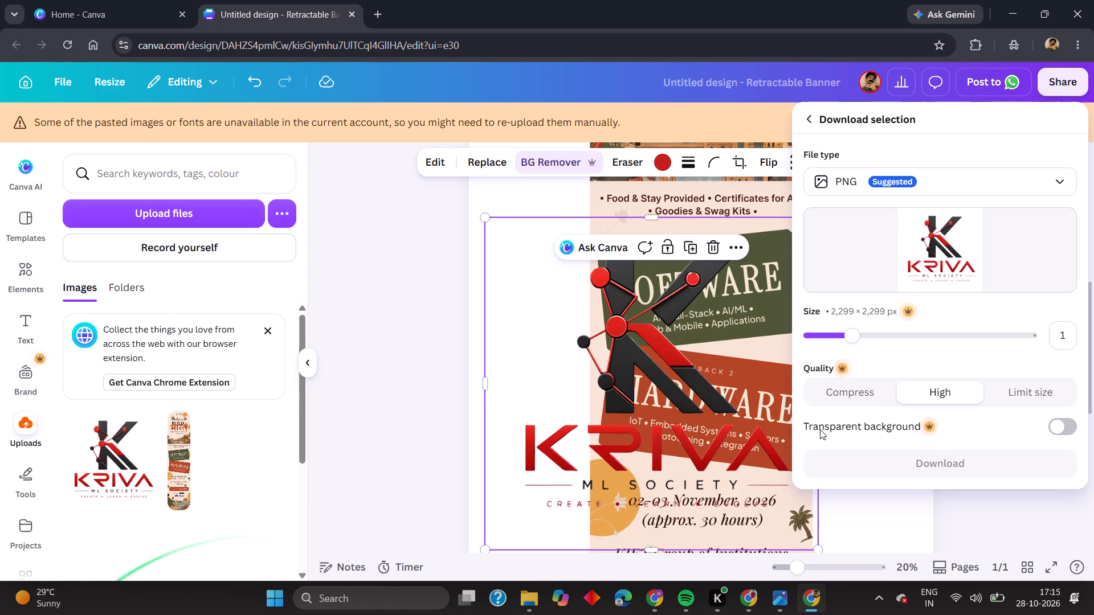
left_click_drag(856, 339, 873, 339)
Set the KRIVA logo's PNG export size to 3.125, giving 7,184 × 7,184 px.
left_click_drag(873, 339, 954, 337)
left_click(1028, 333)
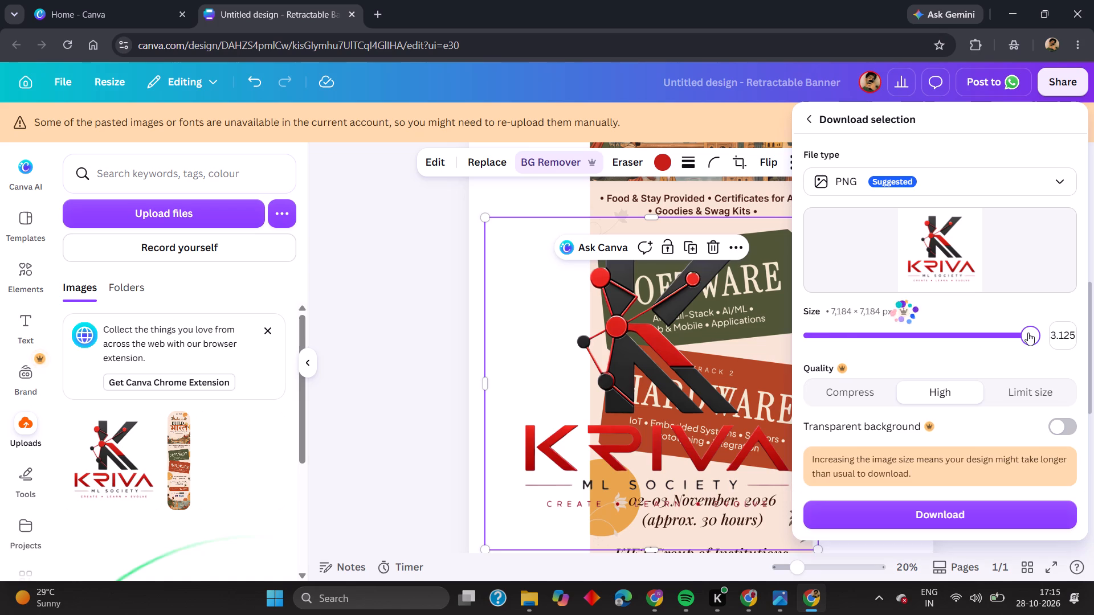
left_click_drag(1030, 333, 1036, 333)
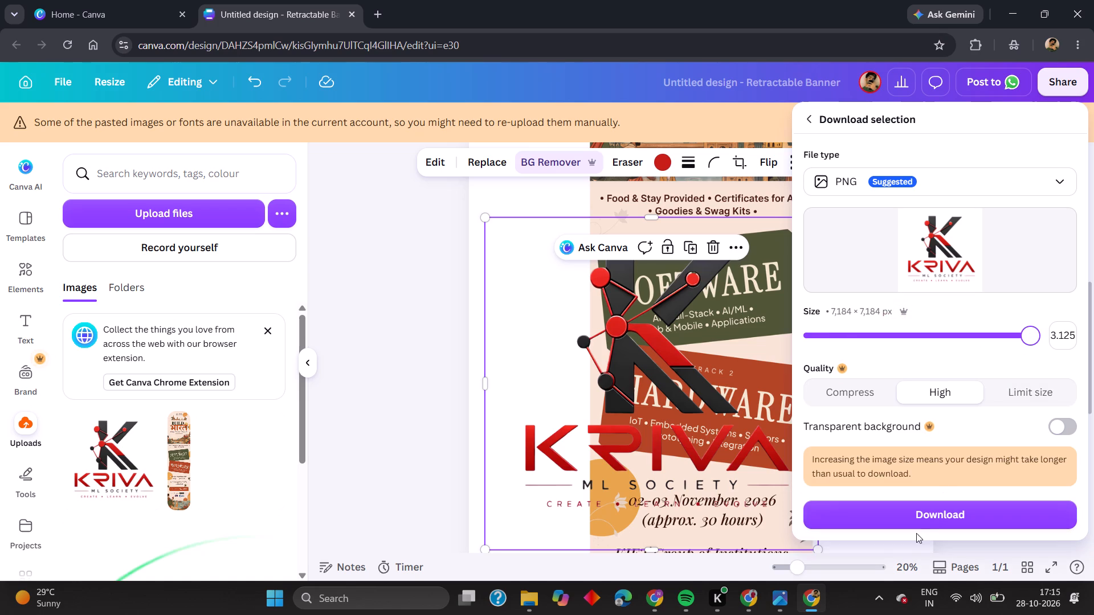
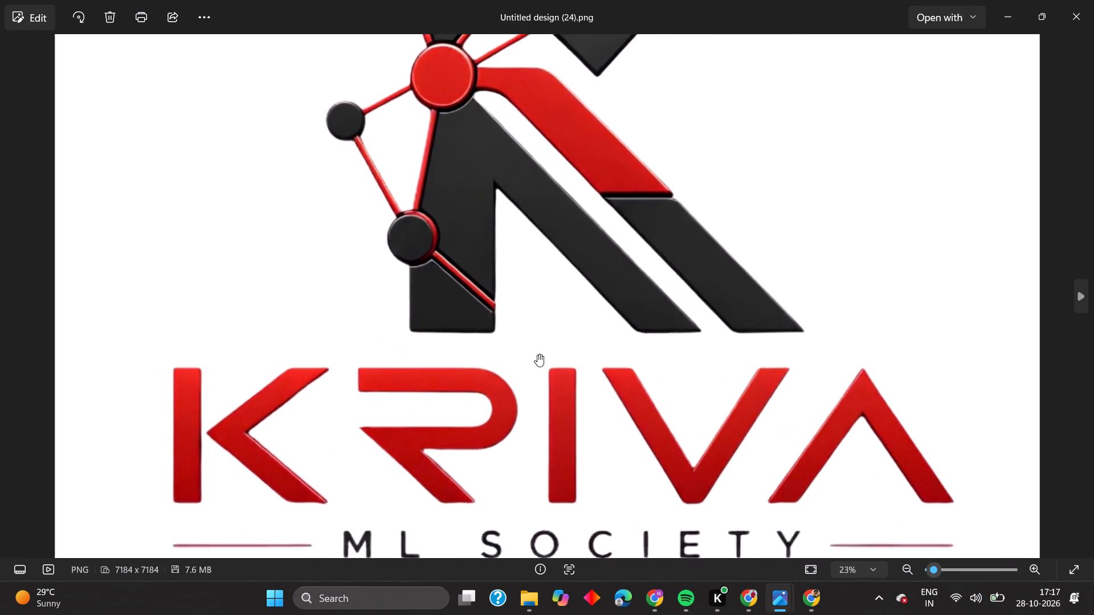
Inspect the complete exported KRIVA ML Society logo image, from the K emblem down to the tagline.
scroll(537, 354, "down", 9, "ctrl")
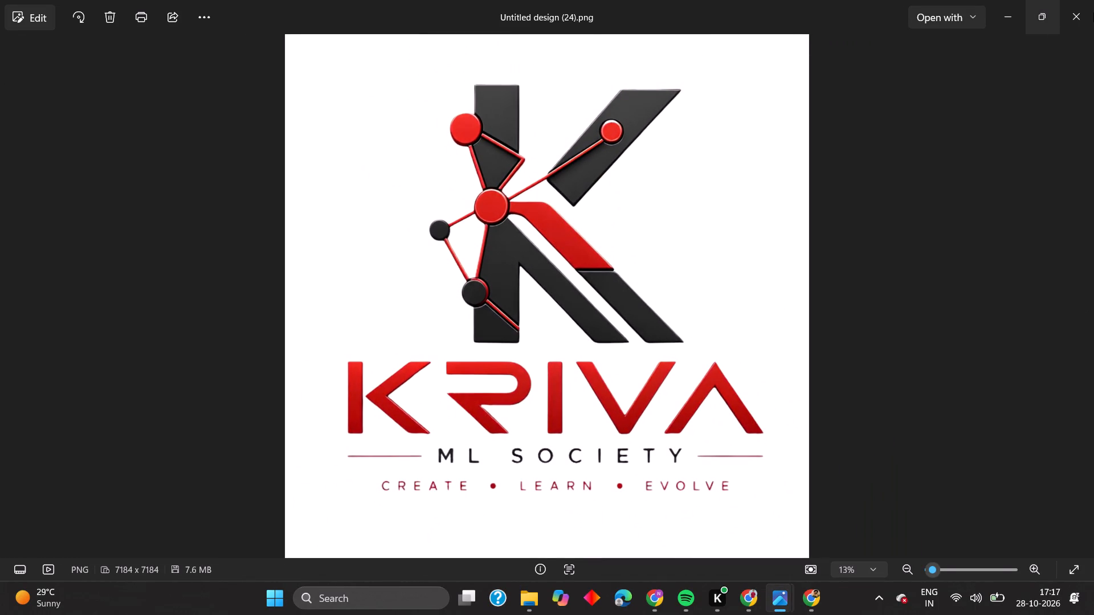
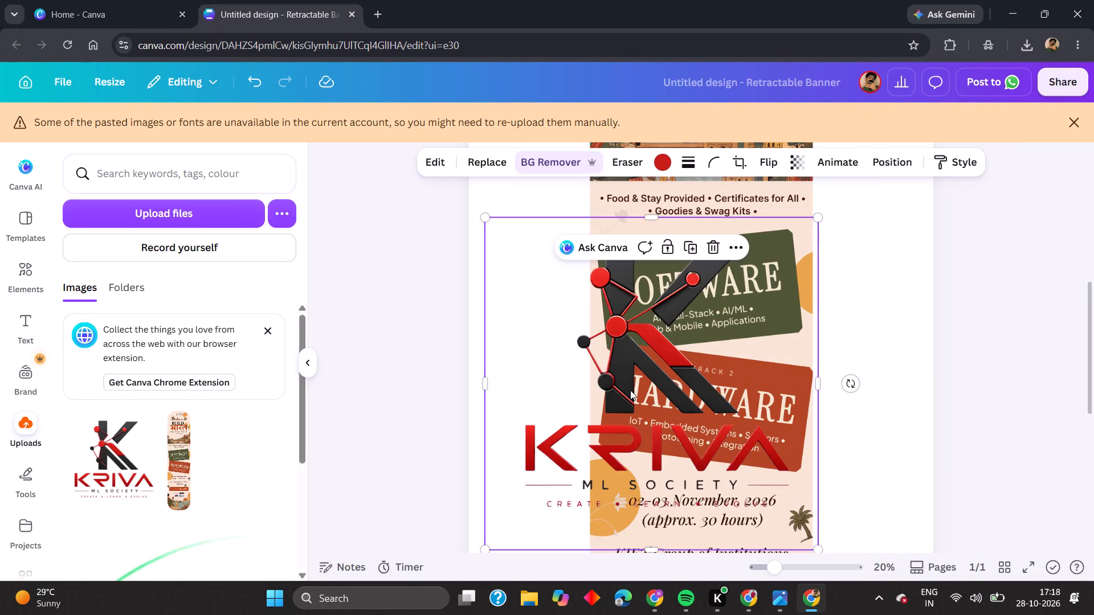
Delete the KRIVA ML Society logo from the banner page.
key("BackSpace")
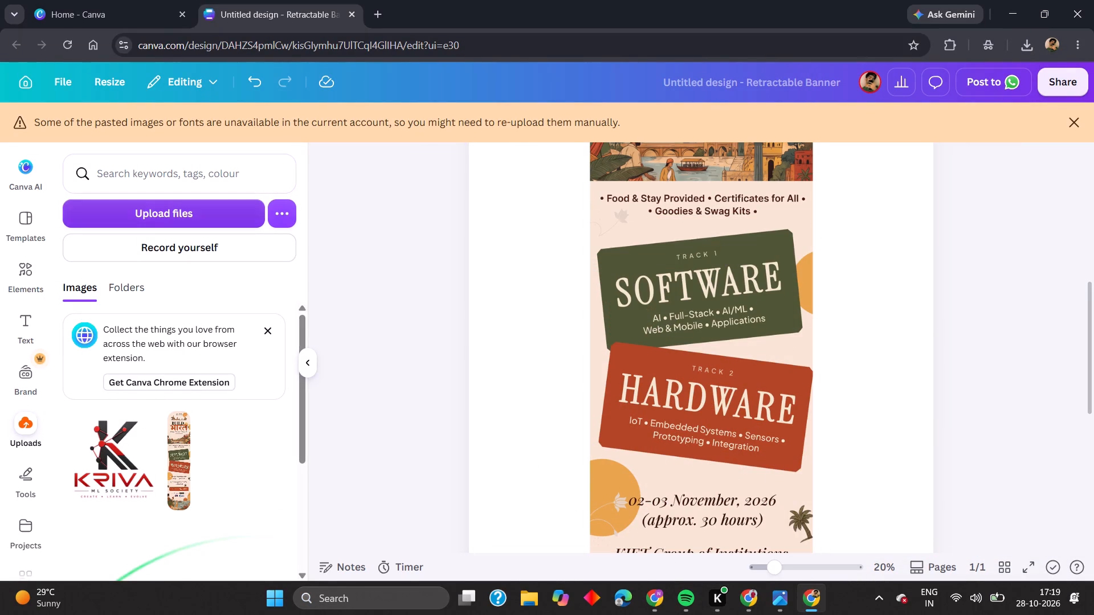
Upload Untitled design (23).png from Downloads and place this KIET University logo on the banner page.
left_click(143, 208)
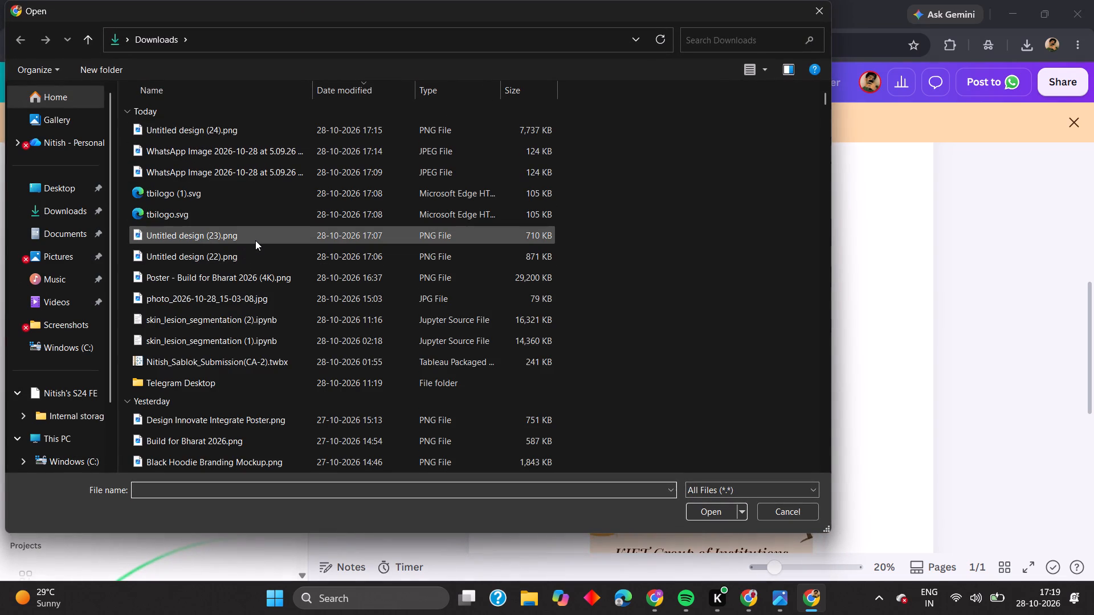
double_click(255, 240)
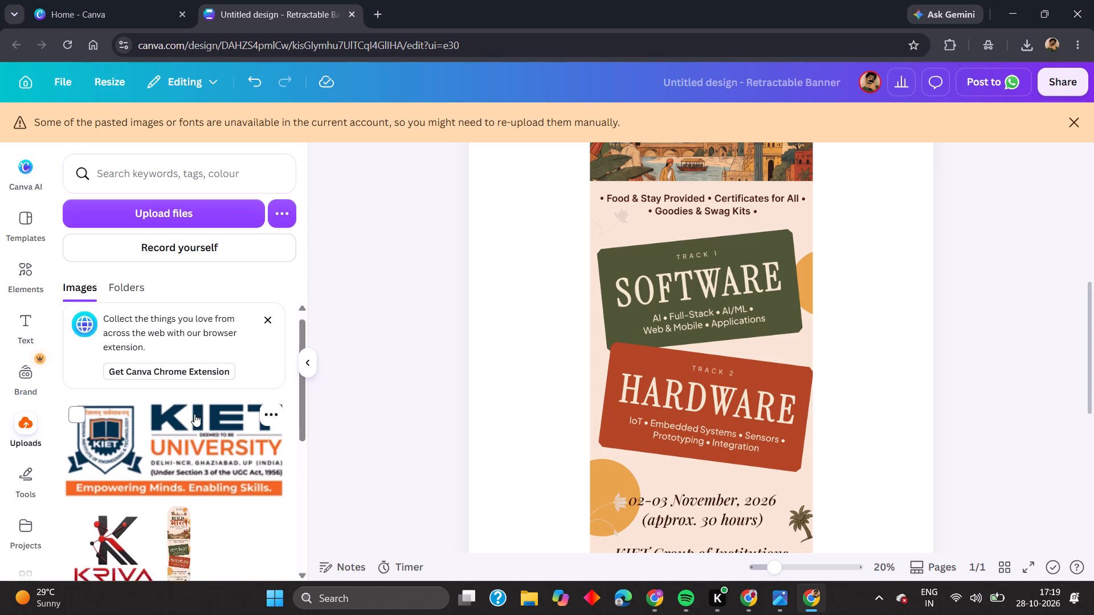
scroll(194, 414, "down", 1)
scroll(148, 402, "up", 1)
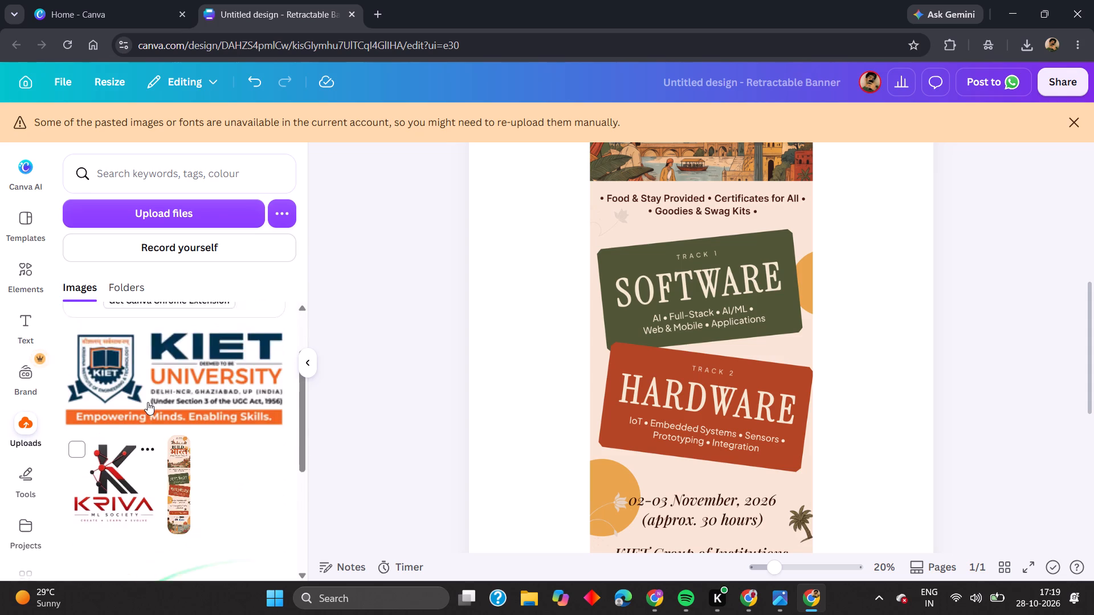
scroll(148, 402, "up", 1)
scroll(107, 460, "up", 1)
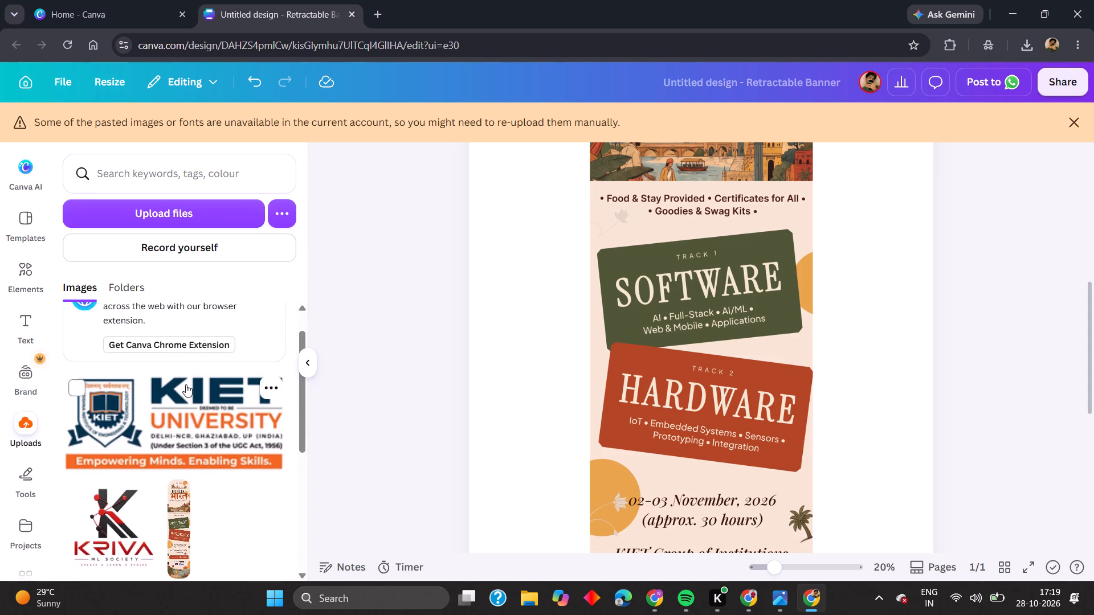
left_click(186, 384)
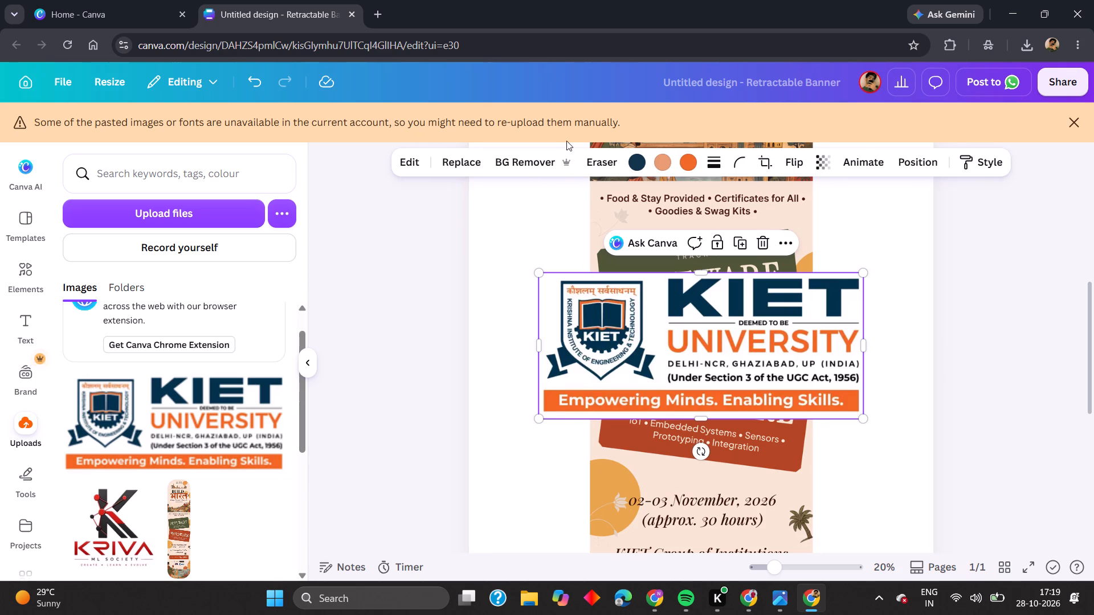
Remove the KIET University logo's background and shift it so its text half extends past the poster's edge beside the track cards.
left_click(550, 169)
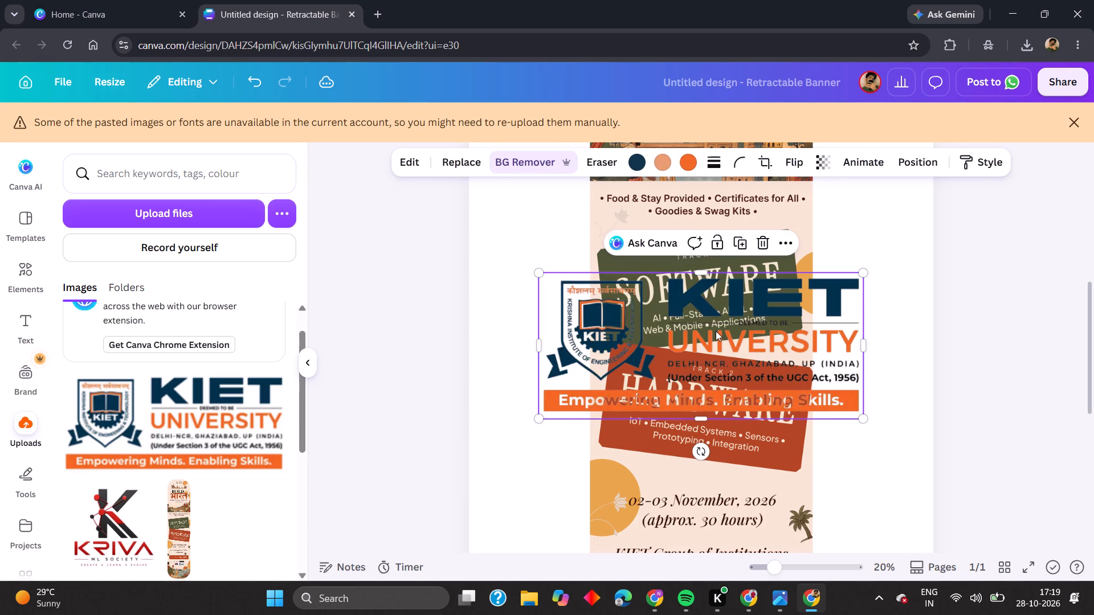
left_click_drag(769, 301, 688, 297)
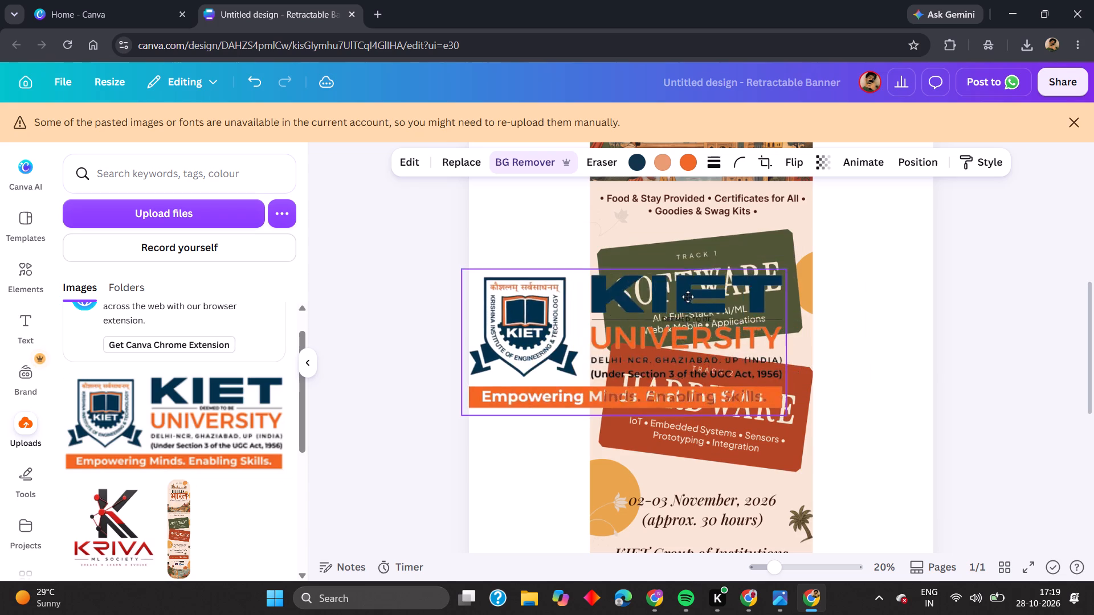
left_click_drag(688, 297, 832, 278)
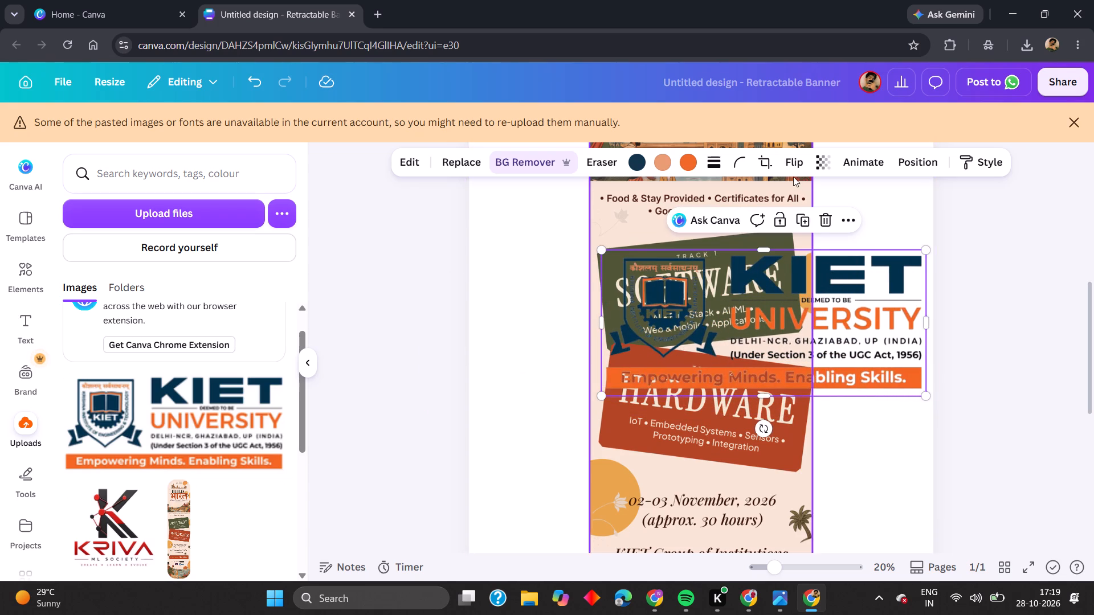
Download only the selected KIET University logo as a PNG.
left_click(848, 227)
scroll(883, 432, "down", 1)
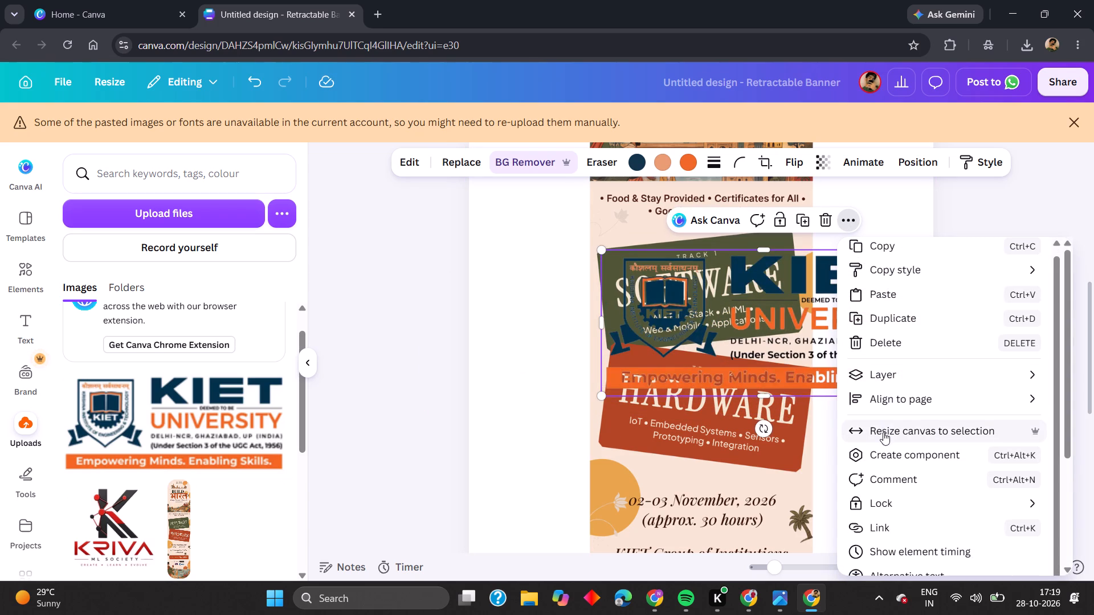
scroll(883, 465, "down", 2)
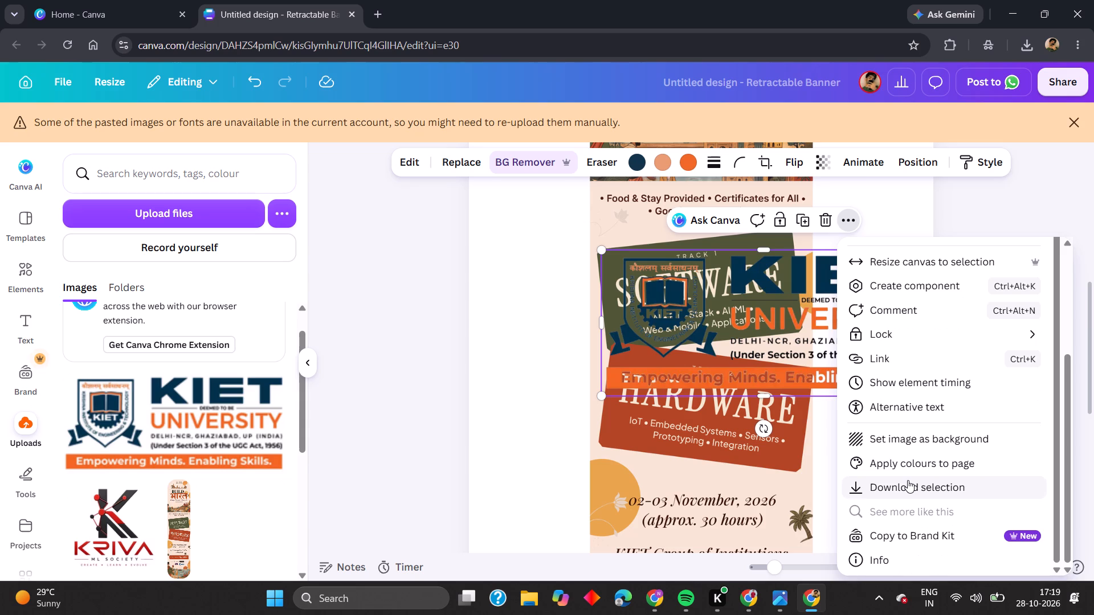
left_click(908, 480)
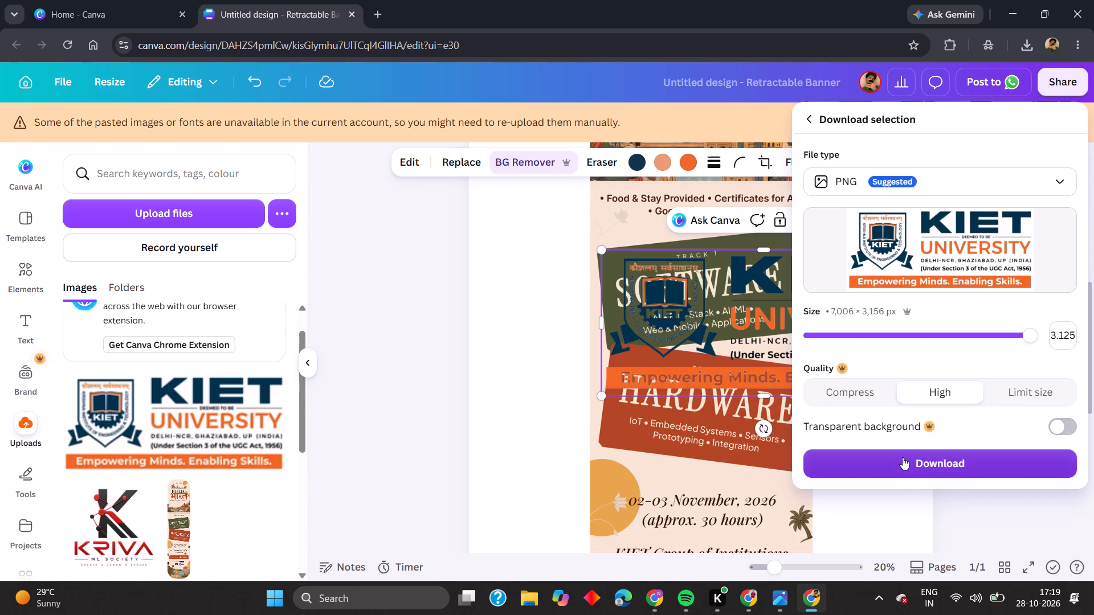
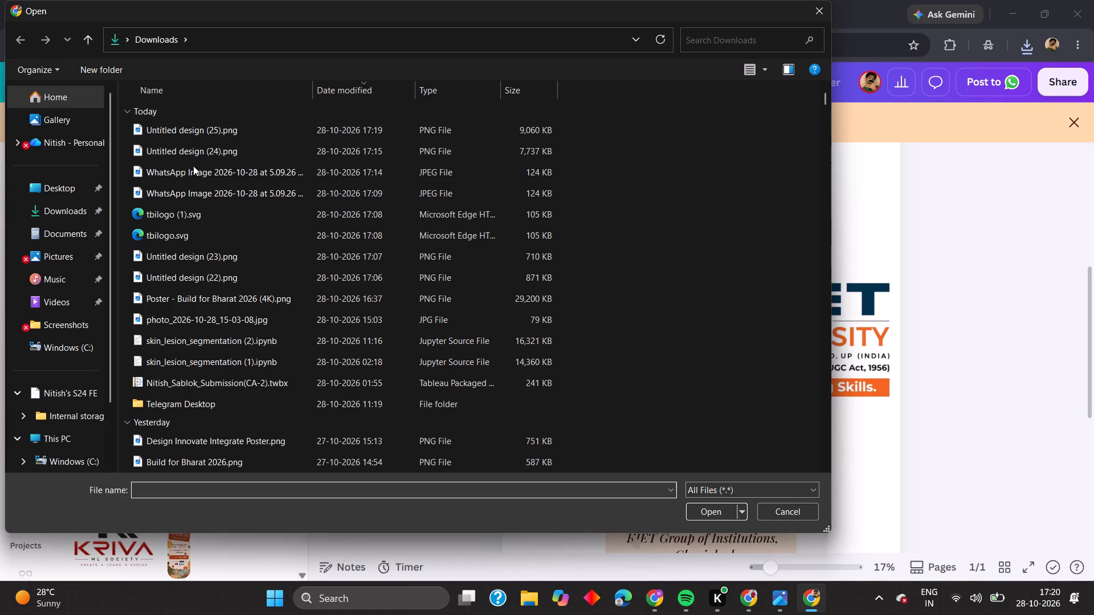
Upload the 17:09 WhatsApp Image 2026-10-28 JPEG from Downloads and place this KIET TBI logo on the banner page.
double_click(202, 196)
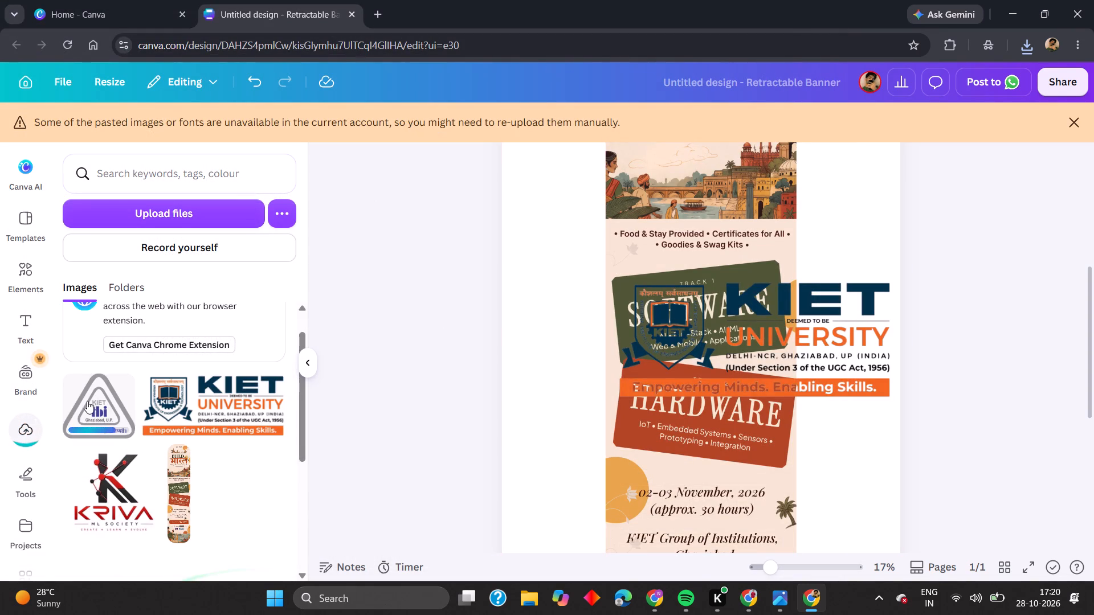
left_click(87, 401)
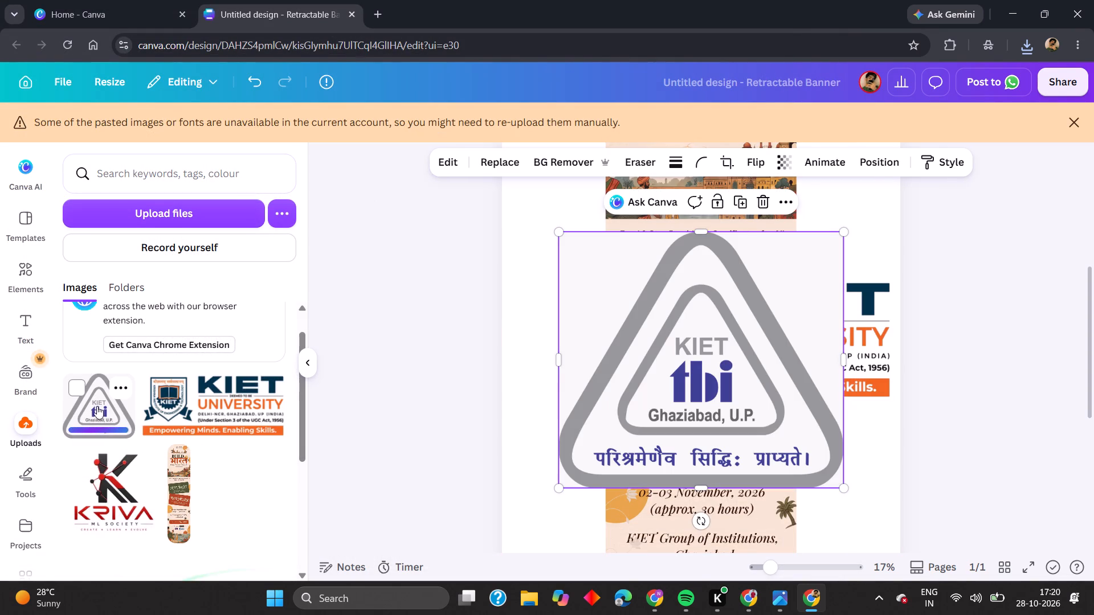
Remove the background from the KIET TBI logo on the banner page.
double_click(568, 172)
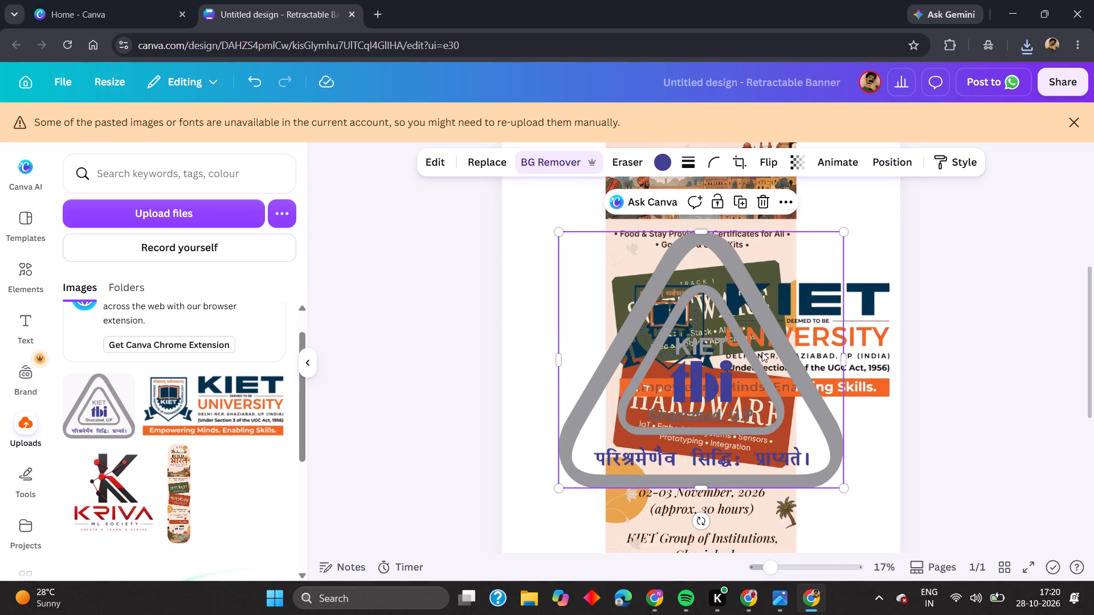
Download only the selected KIET TBI logo.
left_click(791, 204)
scroll(872, 413, "down", 6)
scroll(866, 477, "down", 4)
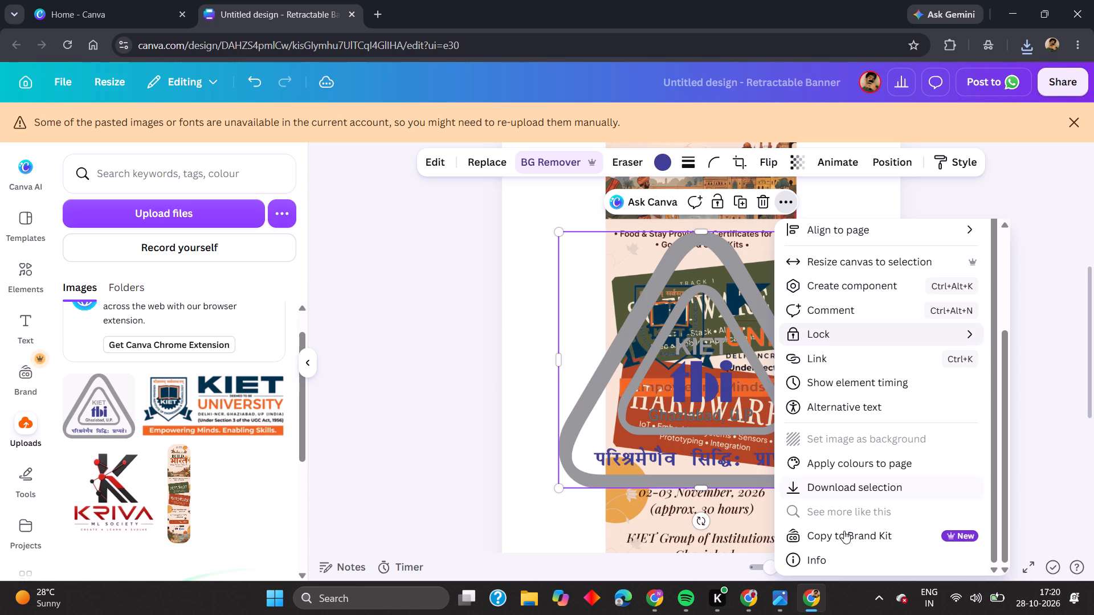
Download only the selected TBI-KIET logo as a PNG with a transparent background.
left_click(870, 481)
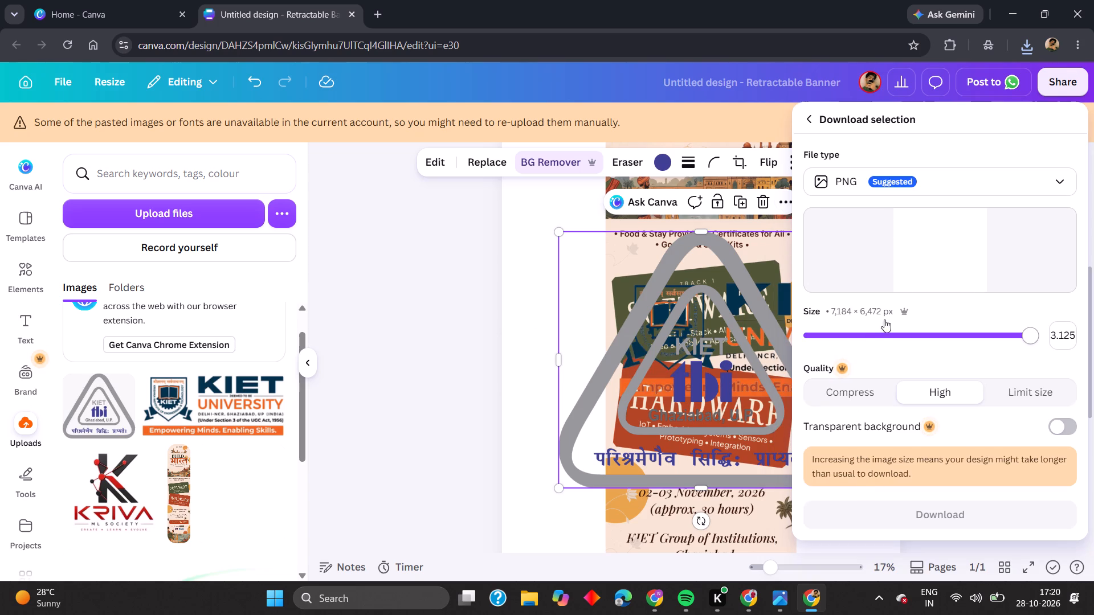
left_click(945, 192)
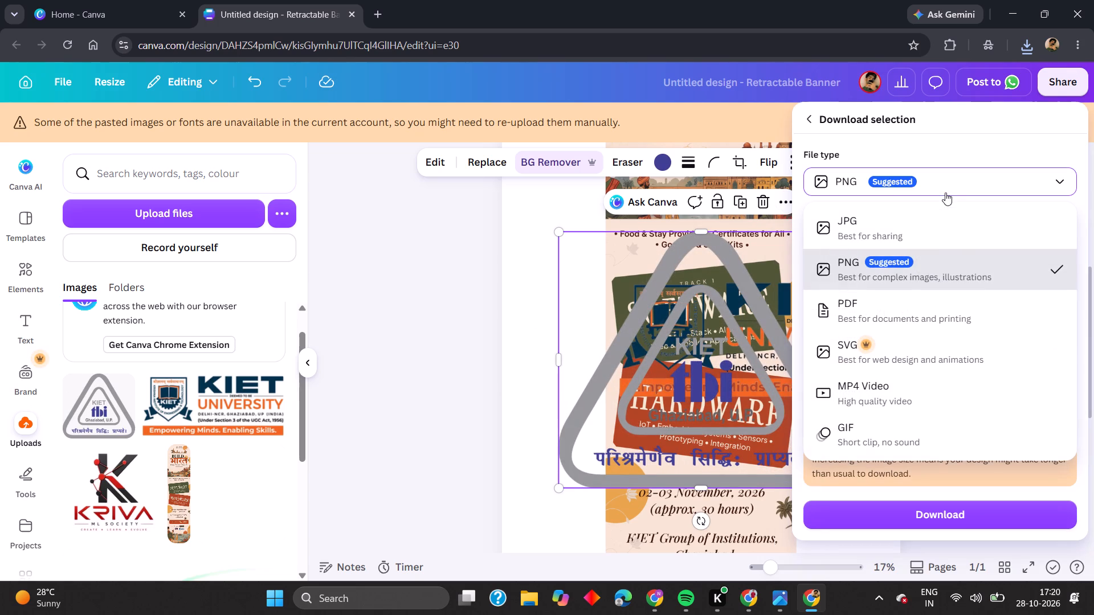
scroll(896, 348, "down", 1)
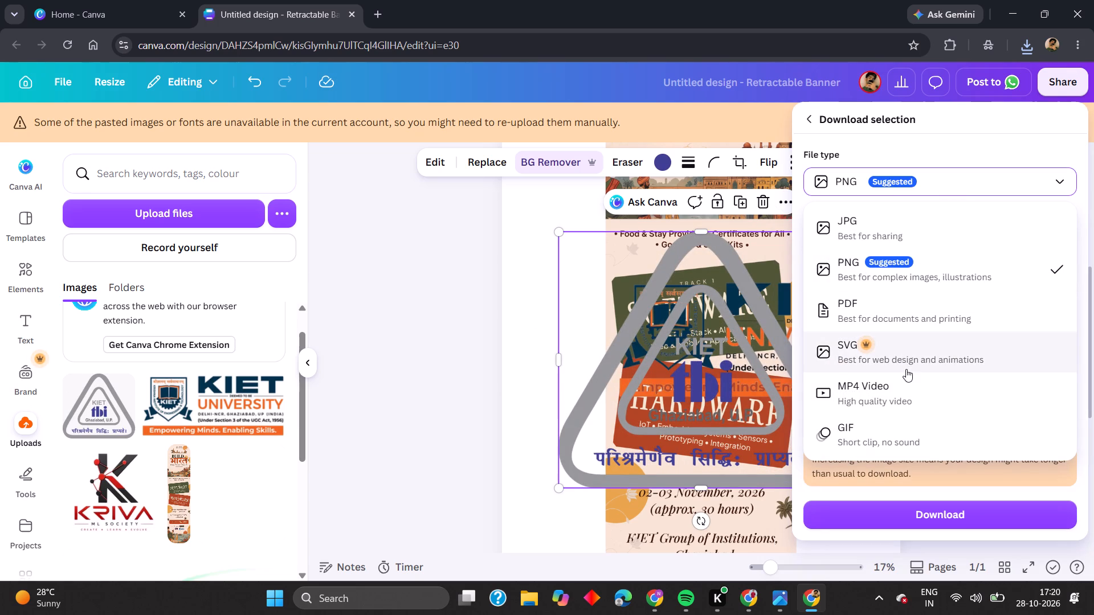
scroll(913, 408, "down", 2)
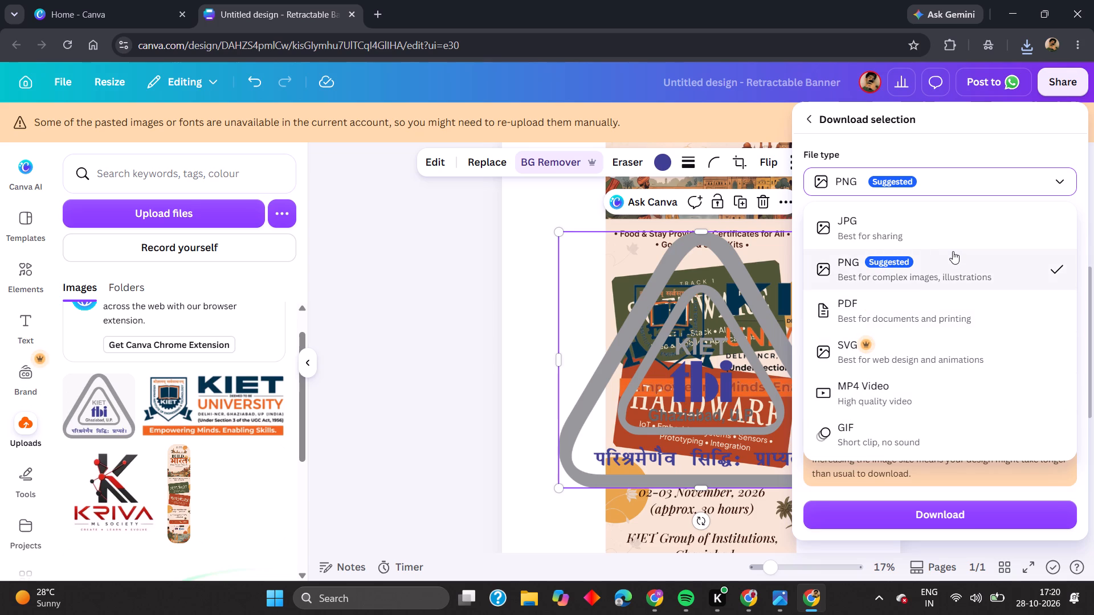
left_click(953, 251)
scroll(920, 368, "down", 1)
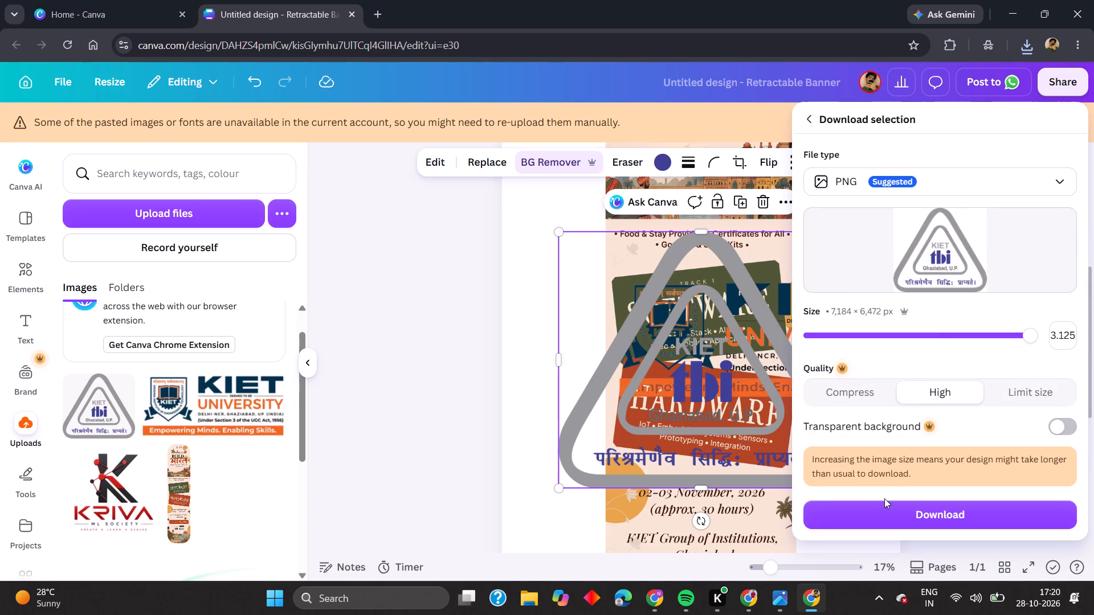
left_click(1064, 425)
left_click(916, 523)
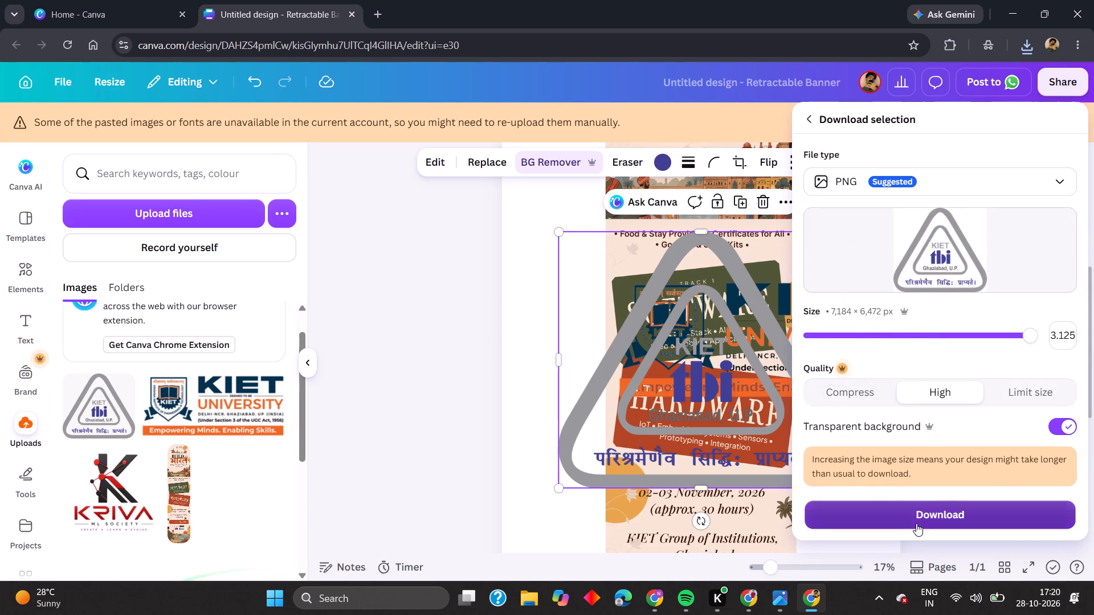
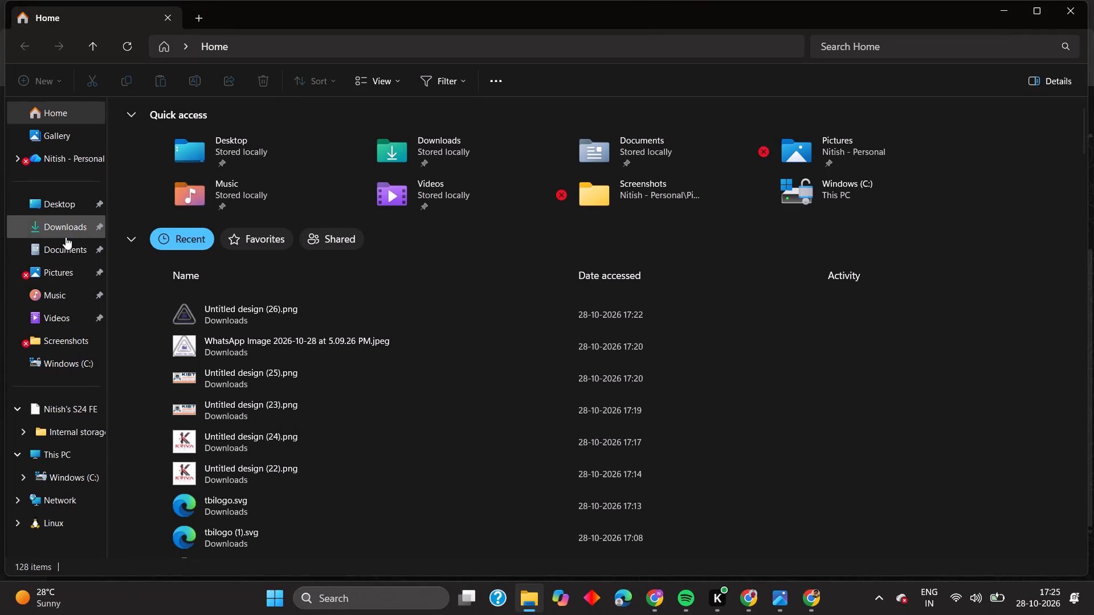
Open Untitled design (26).png from the Downloads folder to check the exported TBI-KIET logo.
key("l")
key("r")
left_click(51, 225)
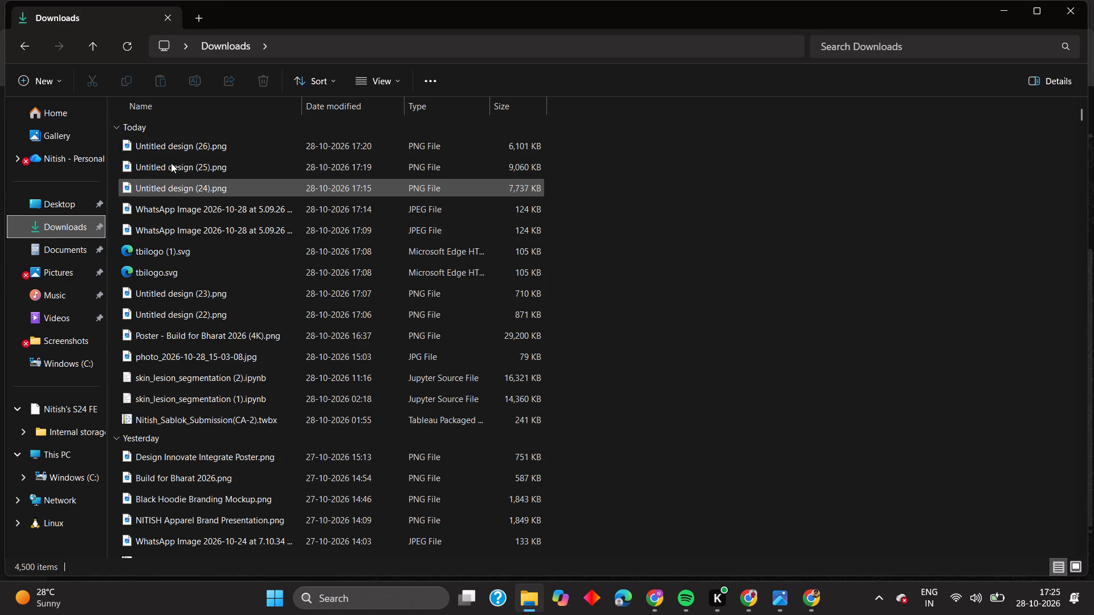
double_click(206, 150)
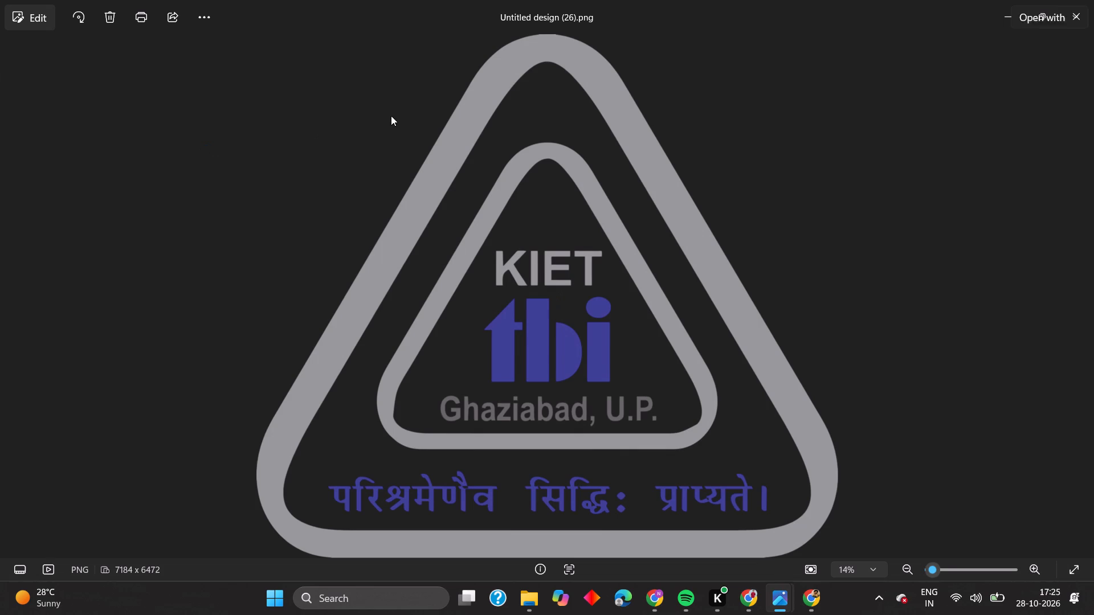
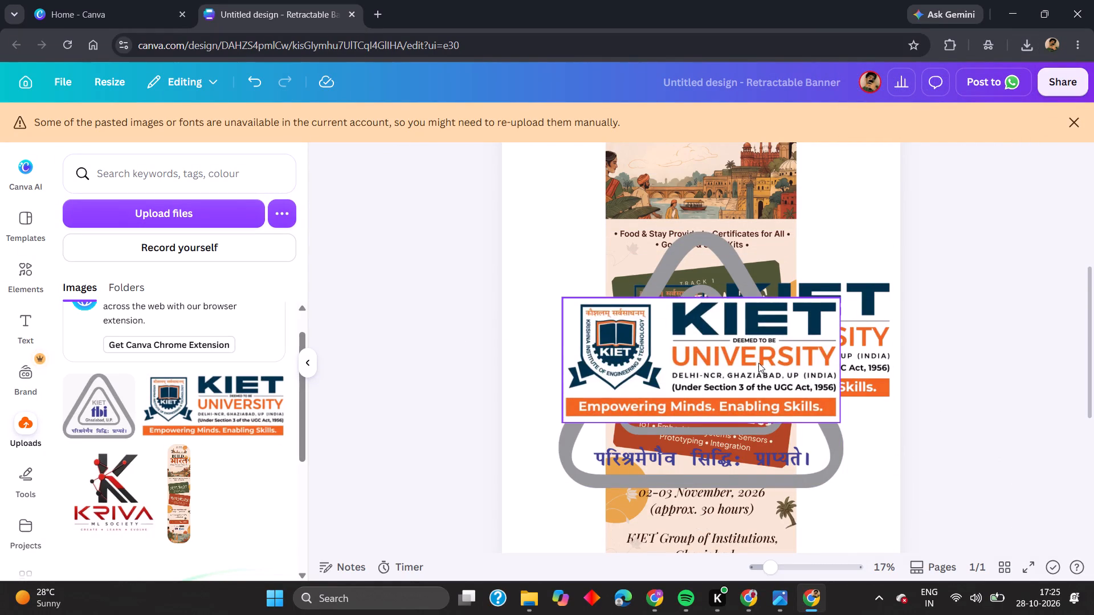
Delete the white-backed KIET University logo and the large TBI-KIET logo from the banner canvas.
left_click(758, 363)
key("BackSpace")
left_click(732, 354)
key("BackSpace")
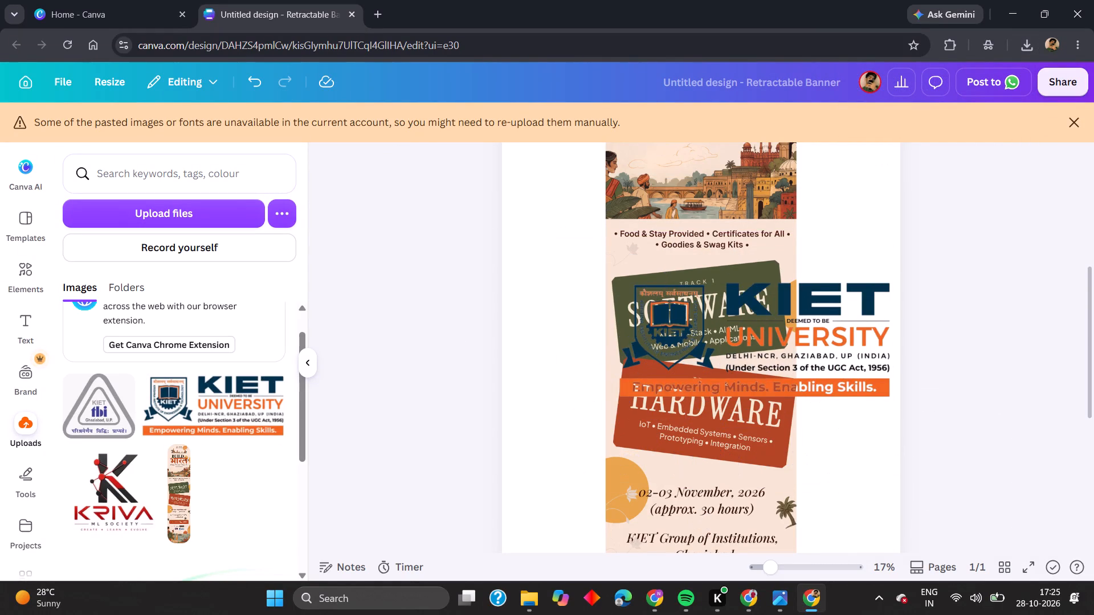
Download only the remaining background-free KIET University logo as a PNG with a transparent background.
left_click(818, 330)
left_click(840, 252)
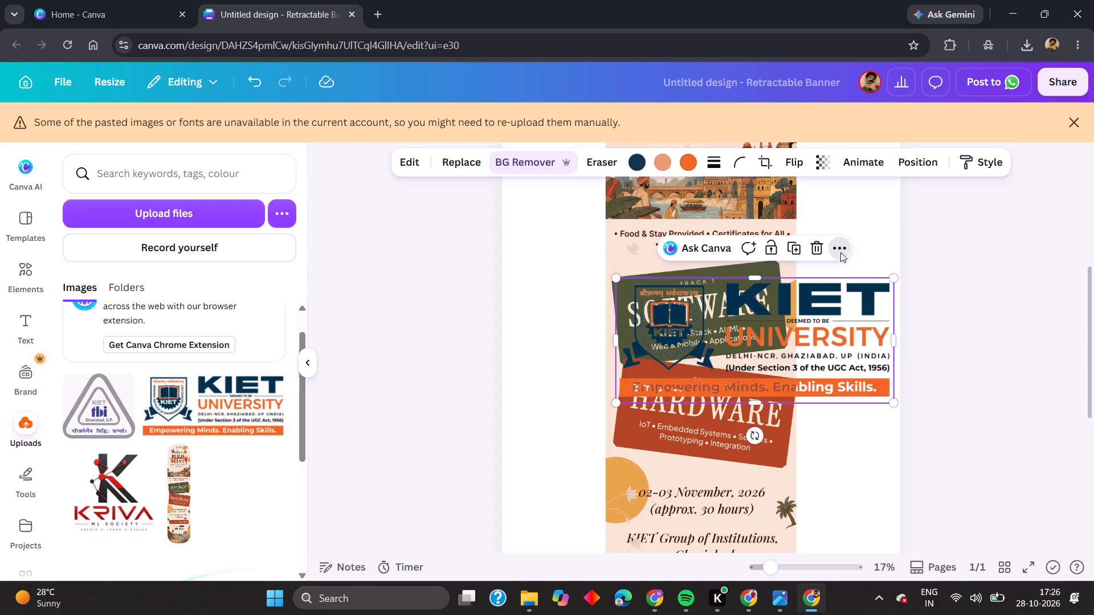
scroll(892, 505, "down", 17)
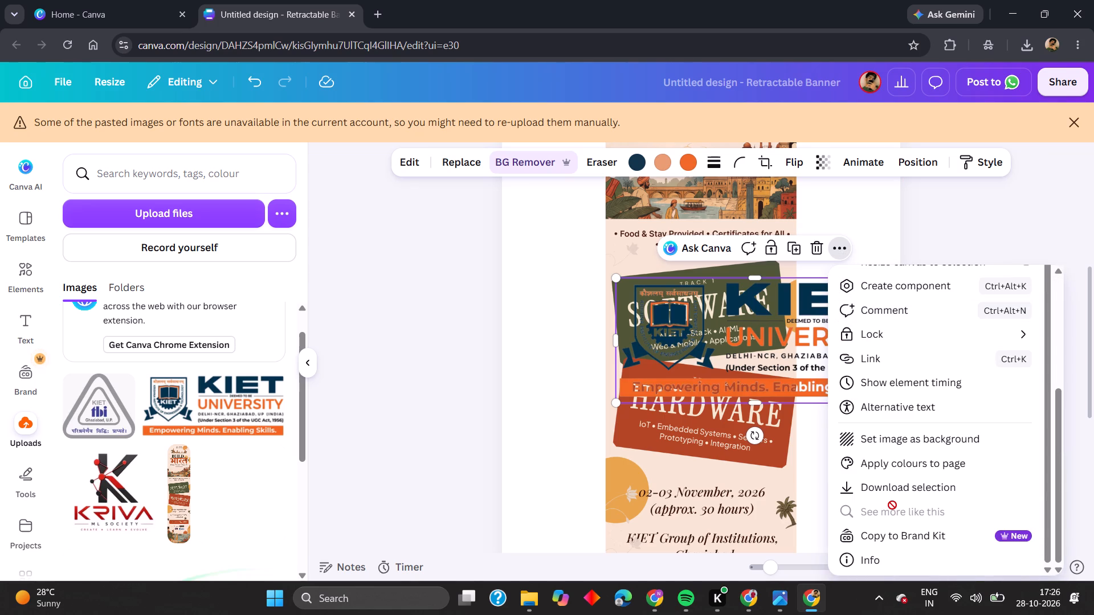
left_click(915, 485)
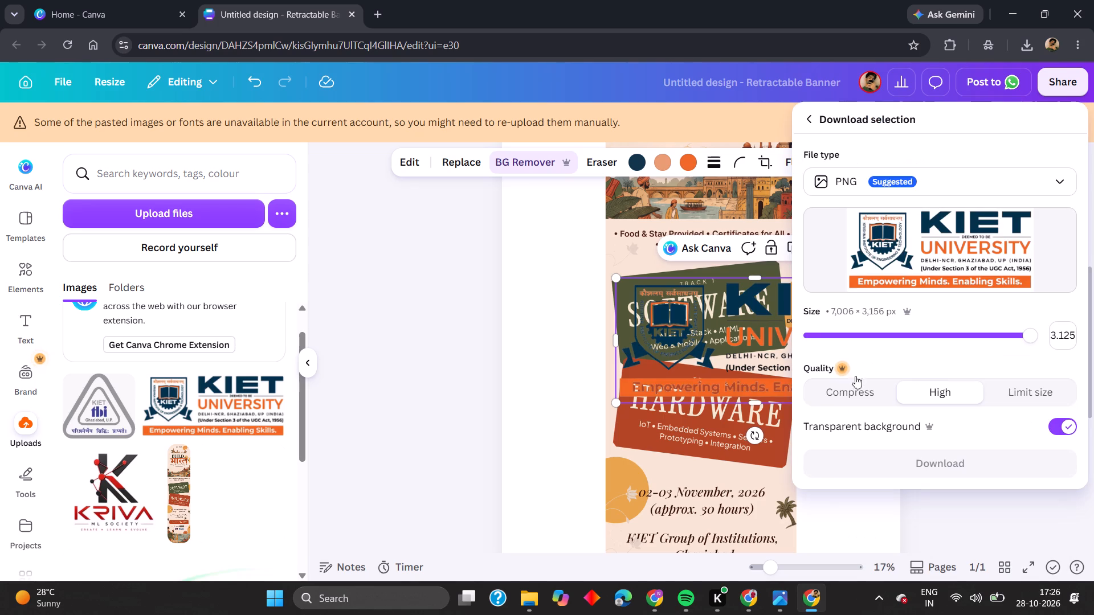
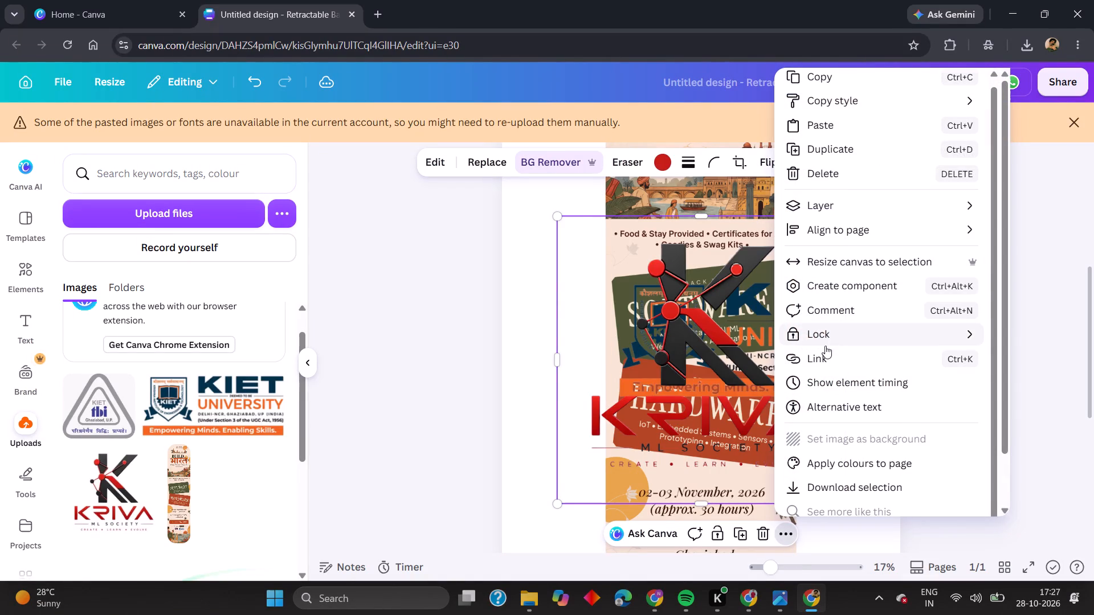
Download only the selected KRIVA ML Society logo as a PNG with a transparent background.
scroll(825, 346, "down", 1)
left_click(843, 485)
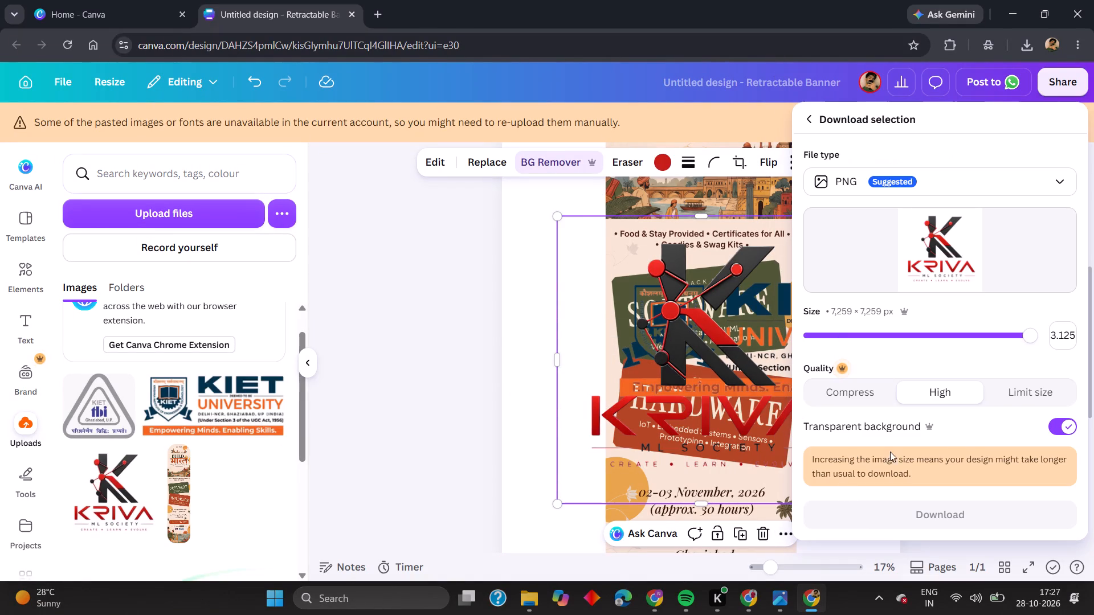